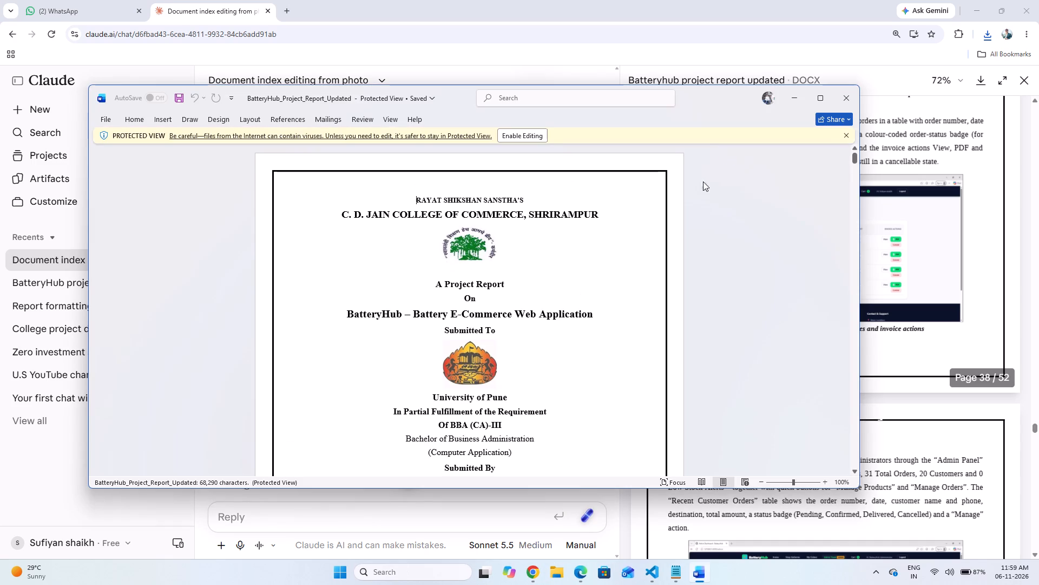
left_click(819, 94)
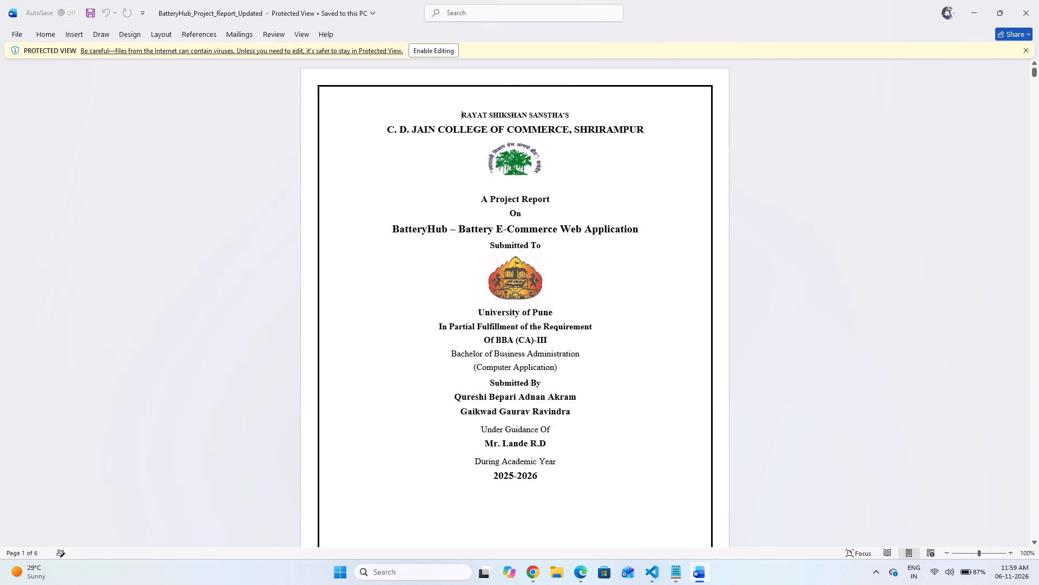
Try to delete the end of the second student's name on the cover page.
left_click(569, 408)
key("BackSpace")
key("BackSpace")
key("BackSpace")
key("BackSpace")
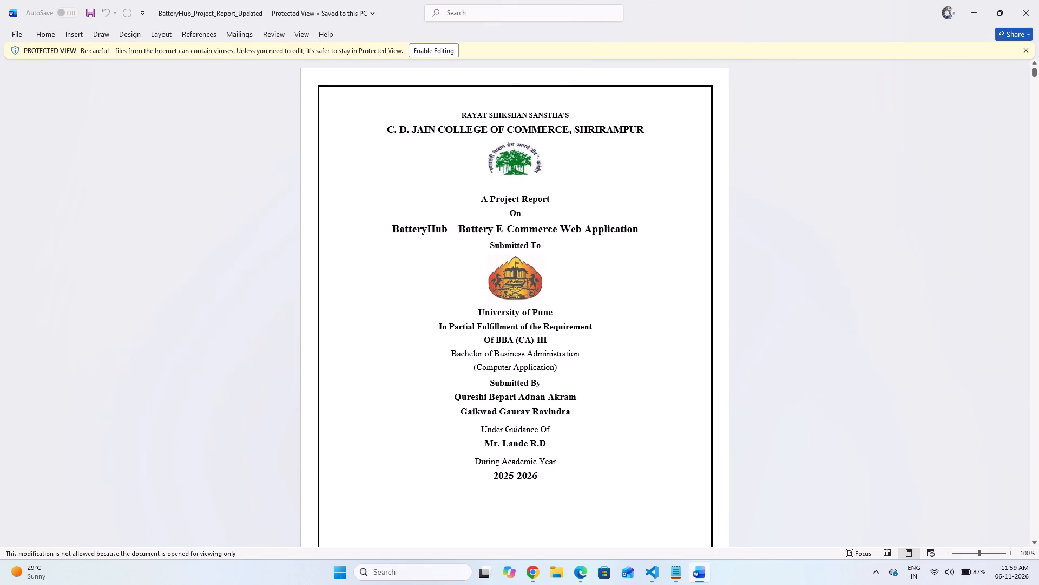
Enable editing for the protected project report.
left_click(441, 53)
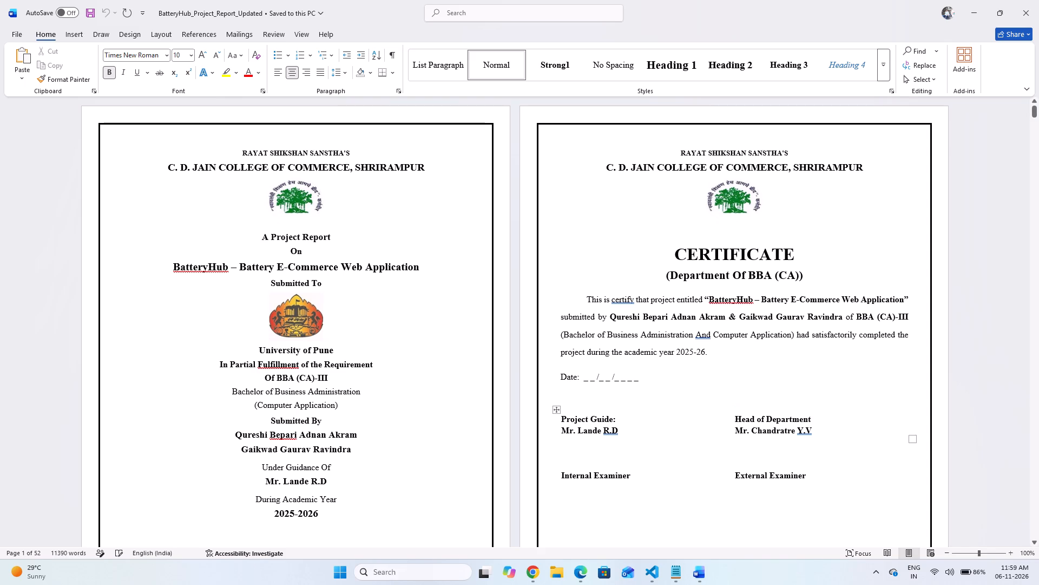
Replace the last four letters of the second student's name under Submitted By on the cover page with "kiran".
scroll(415, 328, "down", 1)
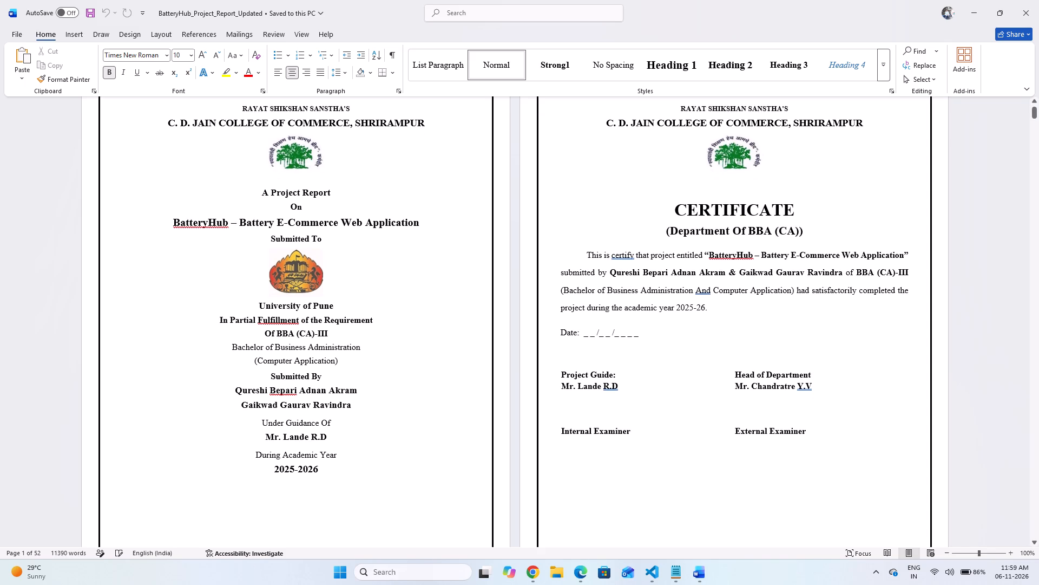
left_click(352, 408)
key("BackSpace")
key("BackSpace")
key("BackSpace")
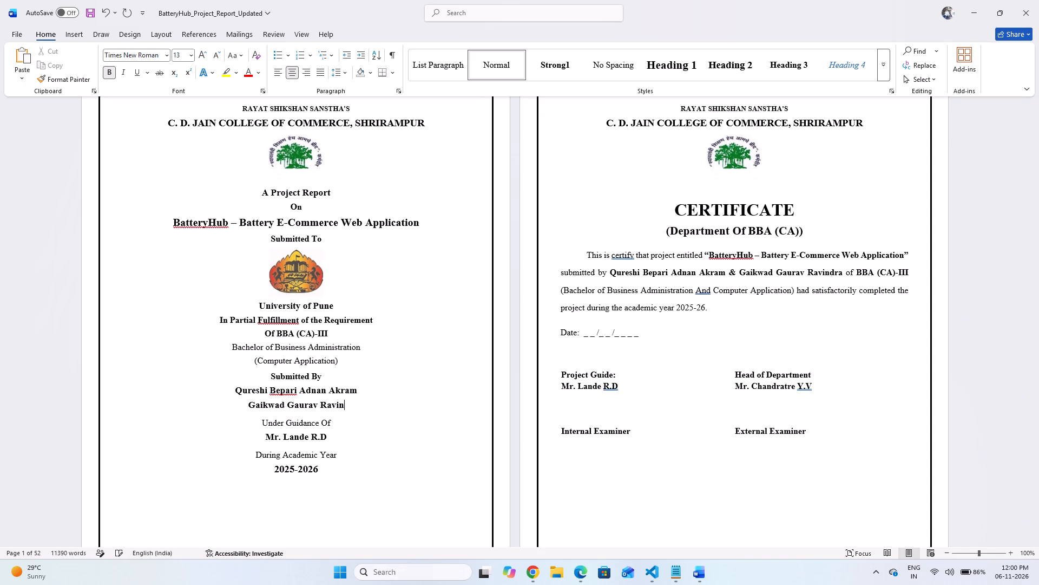
key("BackSpace")
type("kiran")
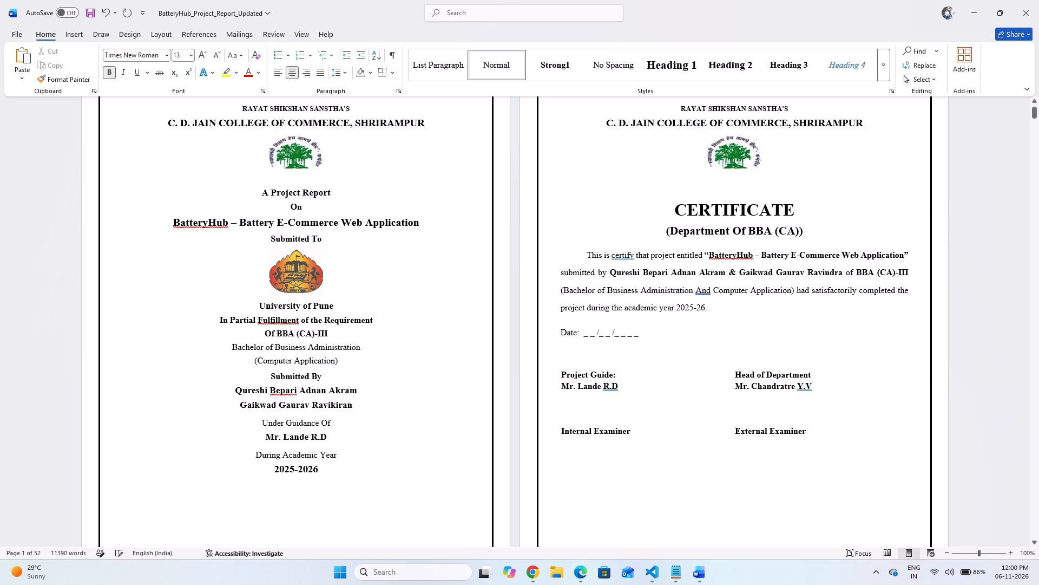
Delete the existing project guide's name from the Under Guidance Of line on the cover page, keeping "Mr".
scroll(361, 438, "down", 3)
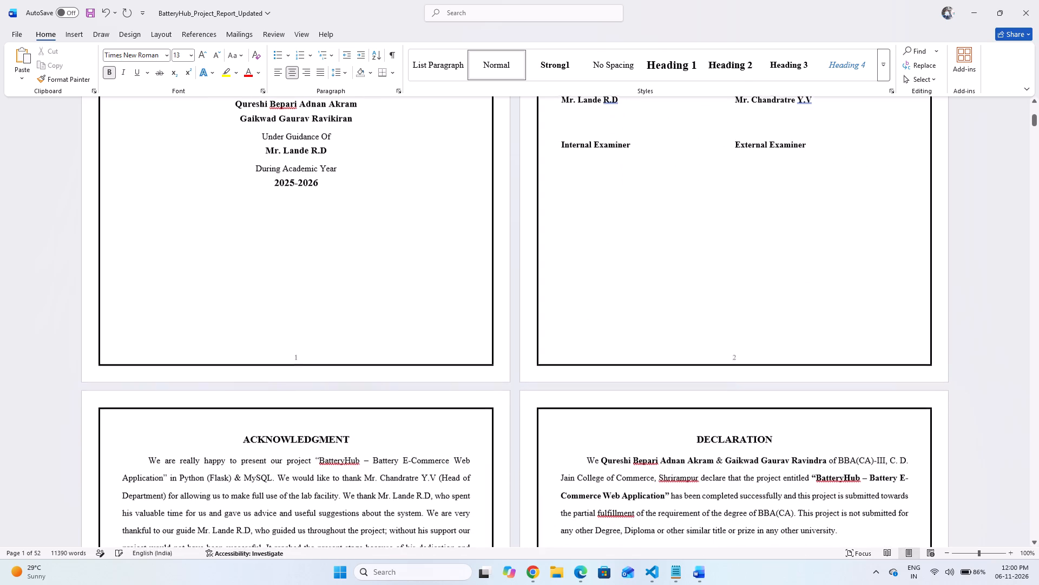
scroll(432, 272, "up", 1)
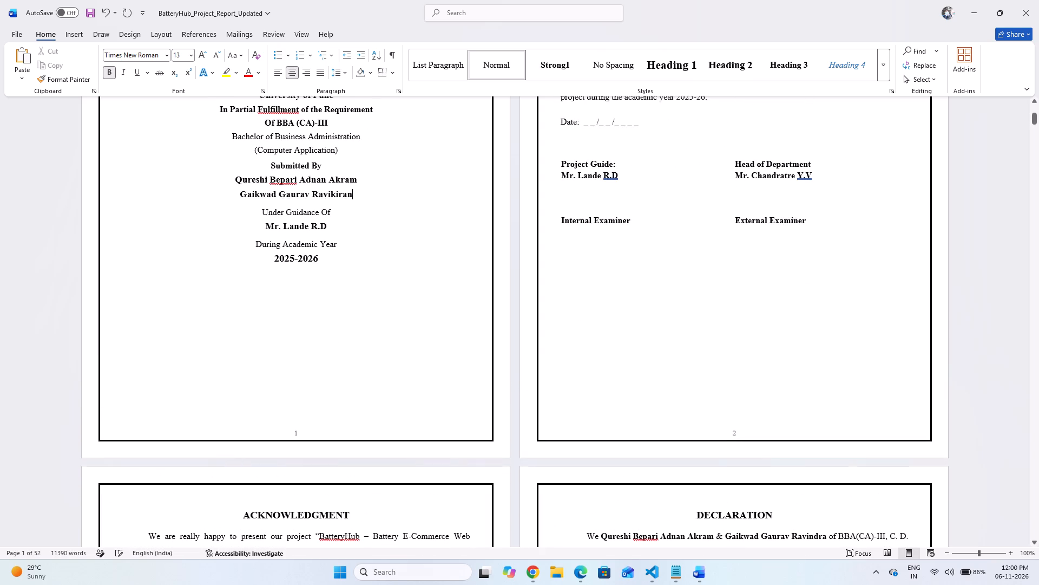
left_click(328, 225)
key("BackSpace")
key("BackSpace")
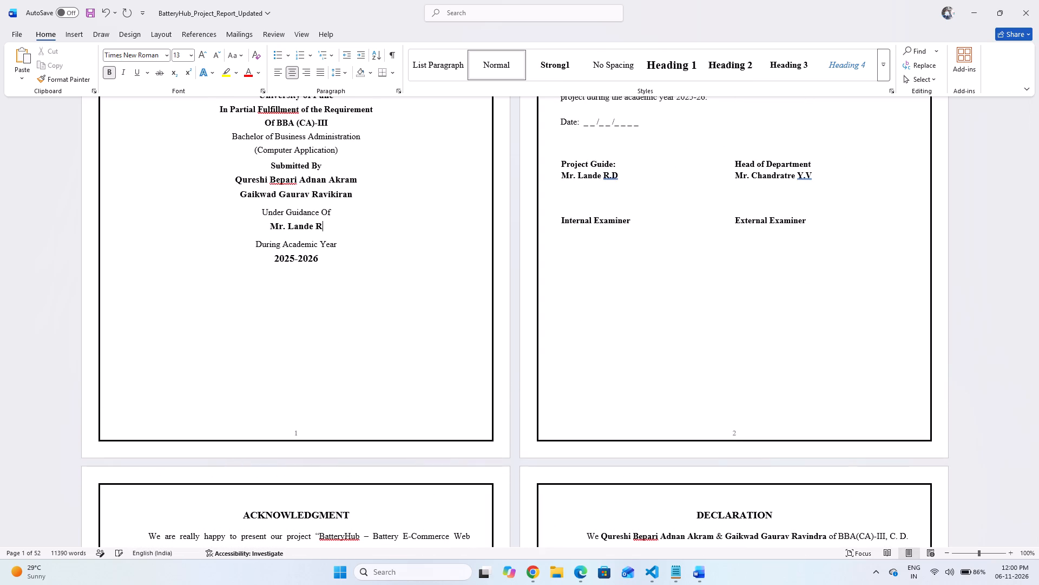
key("BackSpace")
key("BackSpace")
key("BackSpace")
key("BackSpace")
key("BackSpace")
key("BackSpace")
key("BackSpace")
key("BackSpace")
key("BackSpace")
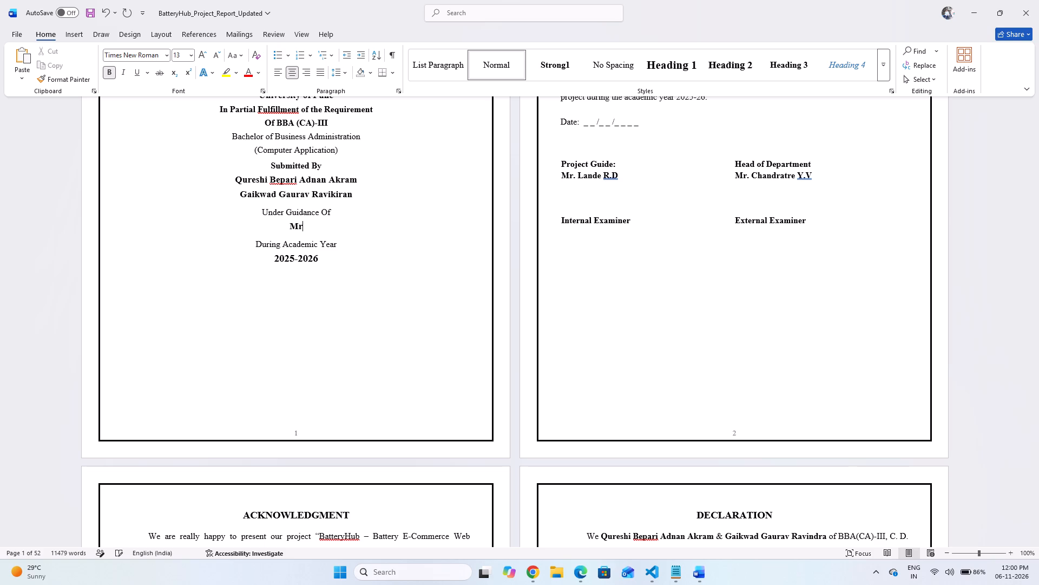
key("period")
key("space")
key("BackSpace")
key("BackSpace")
Complete the Under Guidance Of line on the cover page with the new guide's name, placing a period and space after "Mr".
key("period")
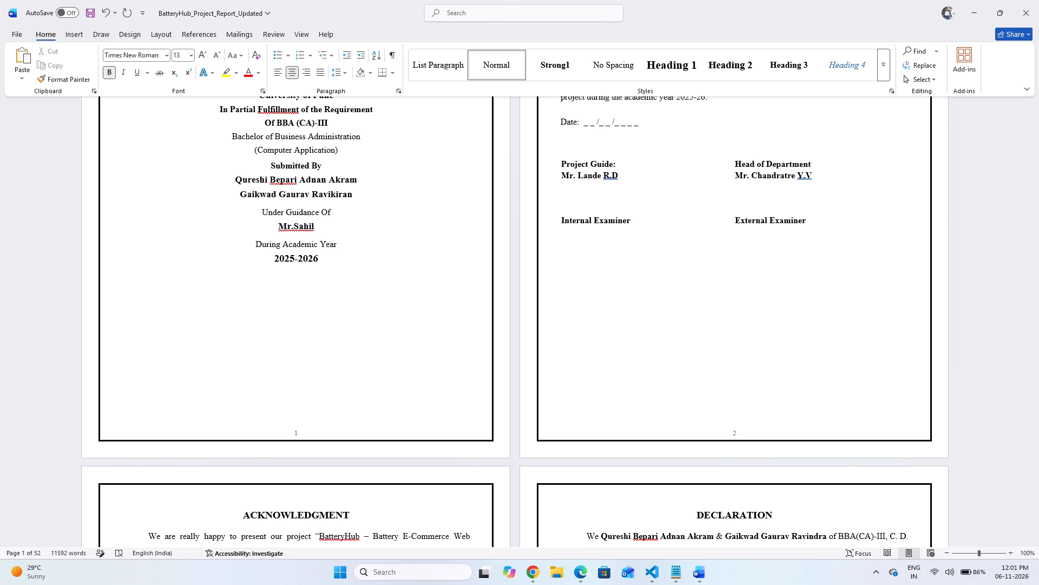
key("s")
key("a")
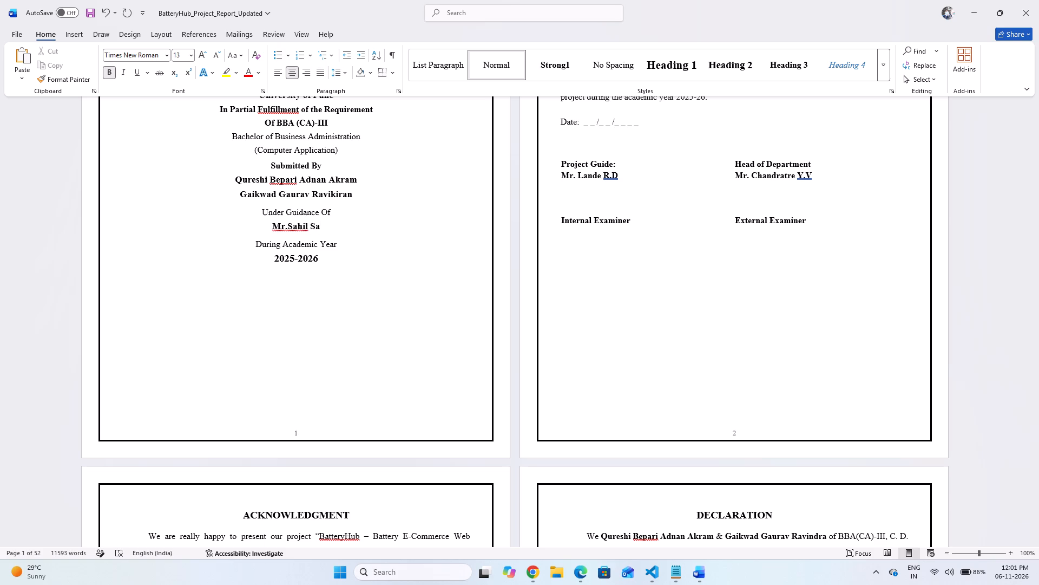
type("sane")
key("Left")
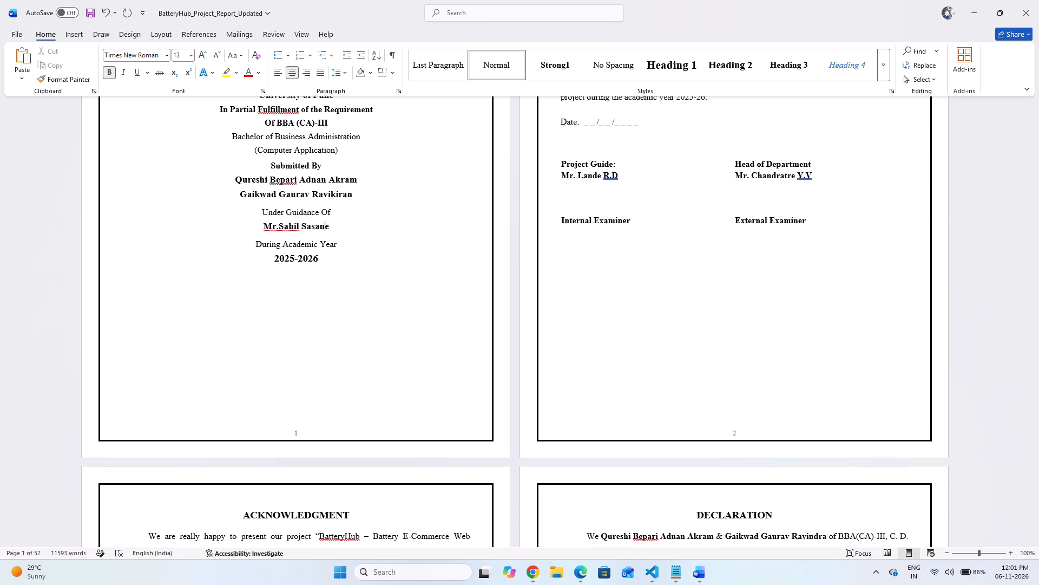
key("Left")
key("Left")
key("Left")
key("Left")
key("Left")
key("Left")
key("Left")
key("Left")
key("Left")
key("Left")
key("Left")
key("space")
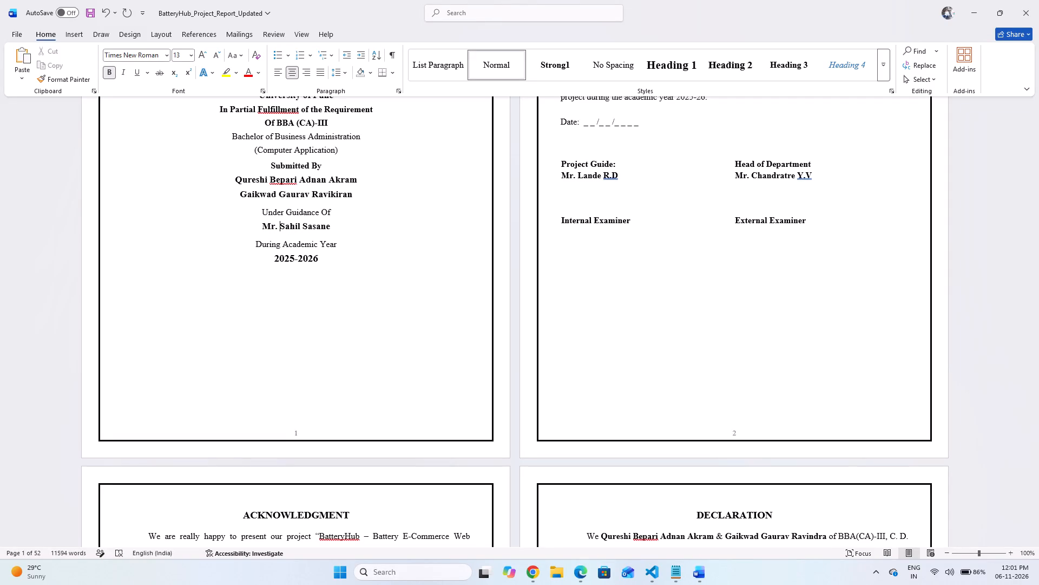
Copy the new guide's name with its "Mr." title from the cover page.
left_click_drag(260, 224, 331, 221)
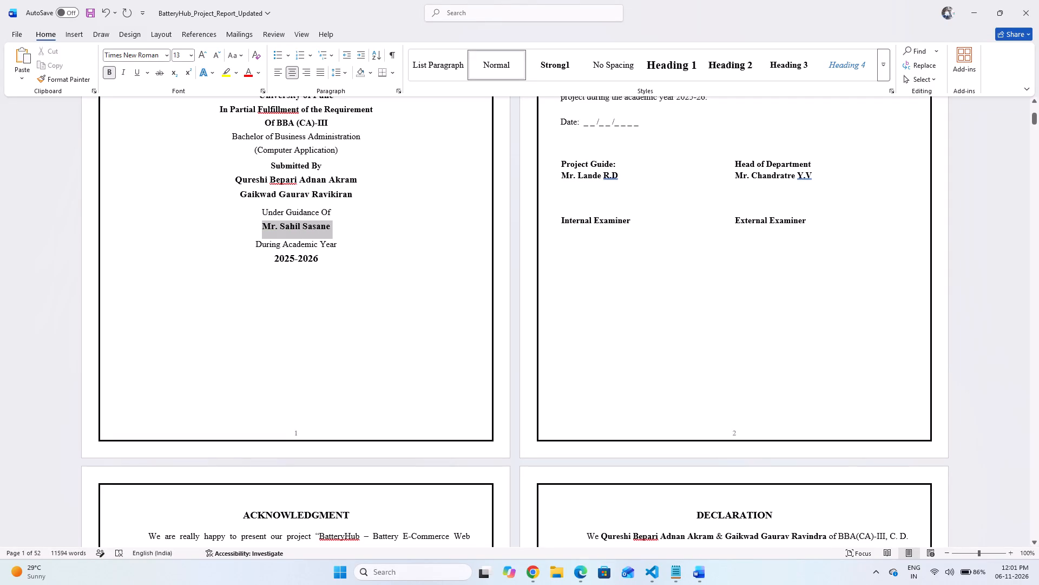
left_click_drag(331, 221, 332, 221)
key("ctrl+c")
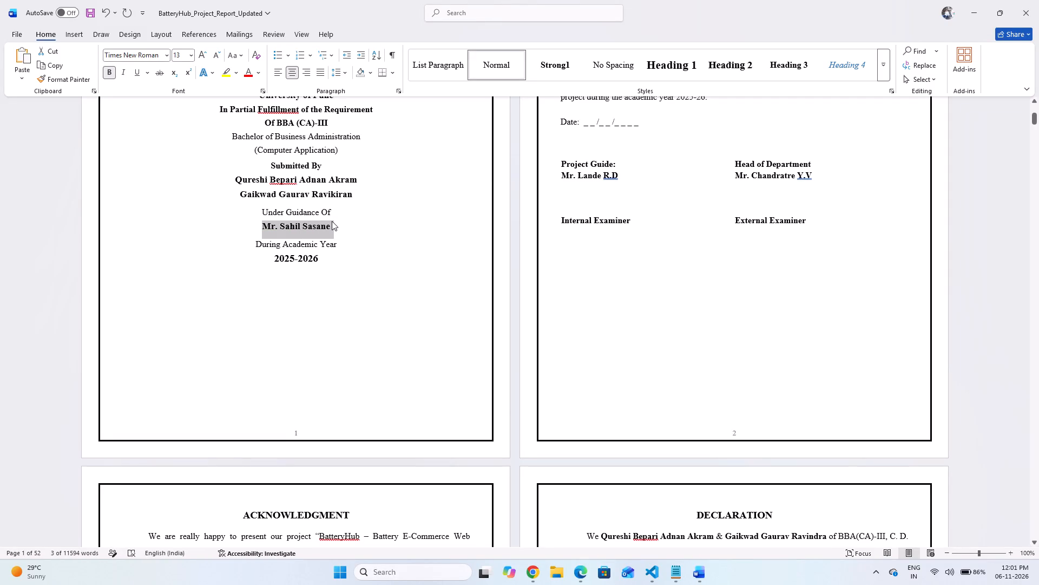
Replace the guide's name under Project Guide on the certificate page with the name copied from the cover page.
scroll(332, 221, "down", 2)
scroll(565, 252, "up", 1)
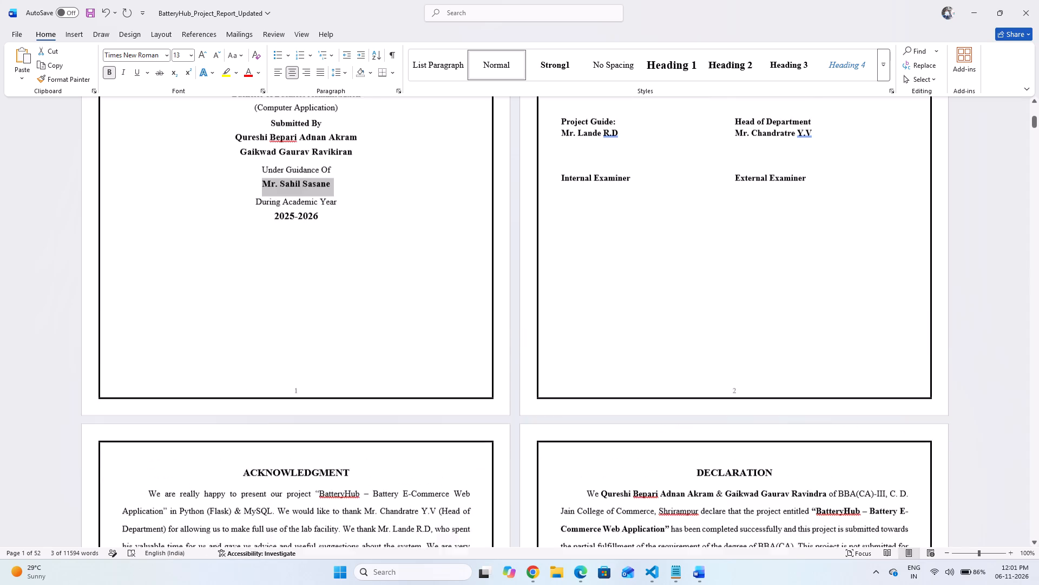
scroll(565, 252, "up", 1)
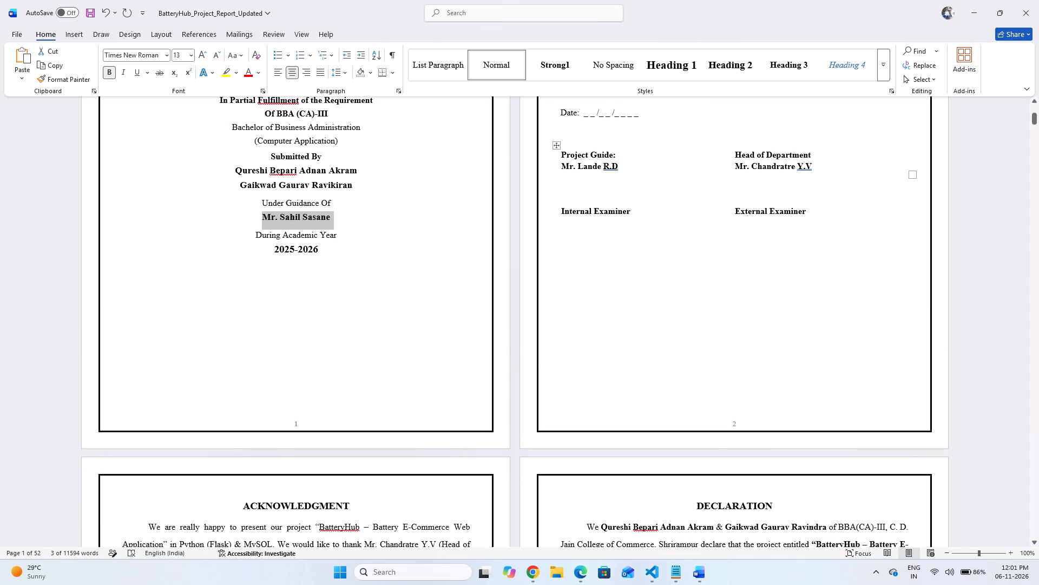
left_click(620, 167)
key("BackSpace")
key("BackSpace")
key("BackSpace")
key("BackSpace")
key("BackSpace")
key("BackSpace")
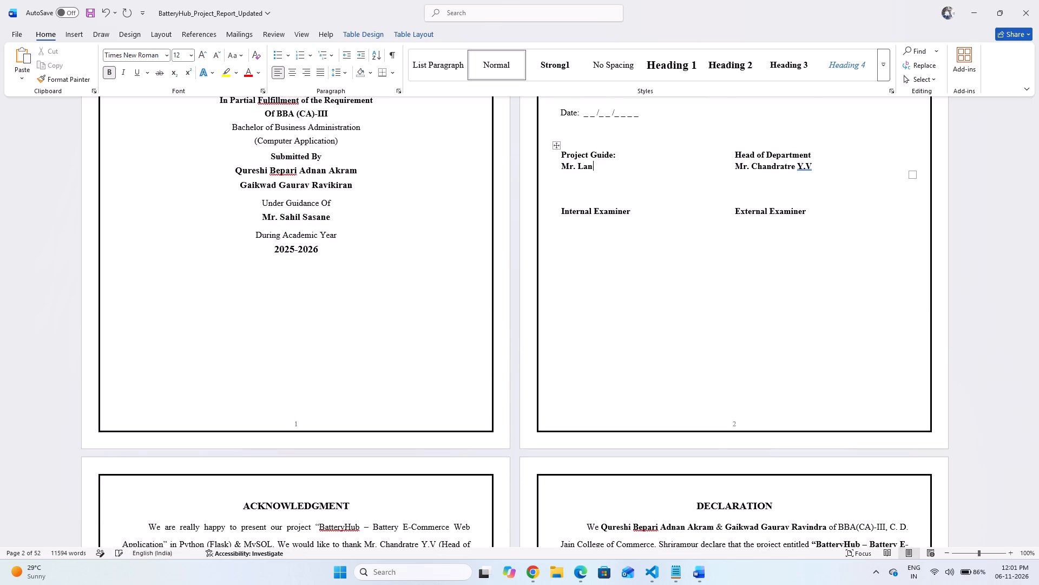
key("BackSpace")
key("BackSpace")
key("BackSpace")
key("BackSpace")
key("BackSpace")
key("BackSpace")
key("BackSpace")
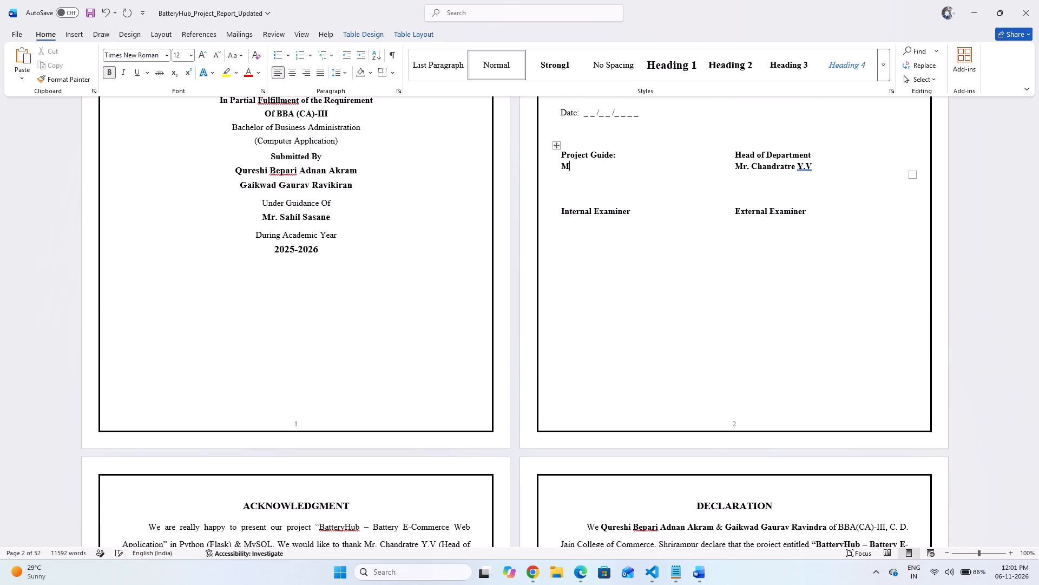
left_click(620, 167)
key("ctrl+v")
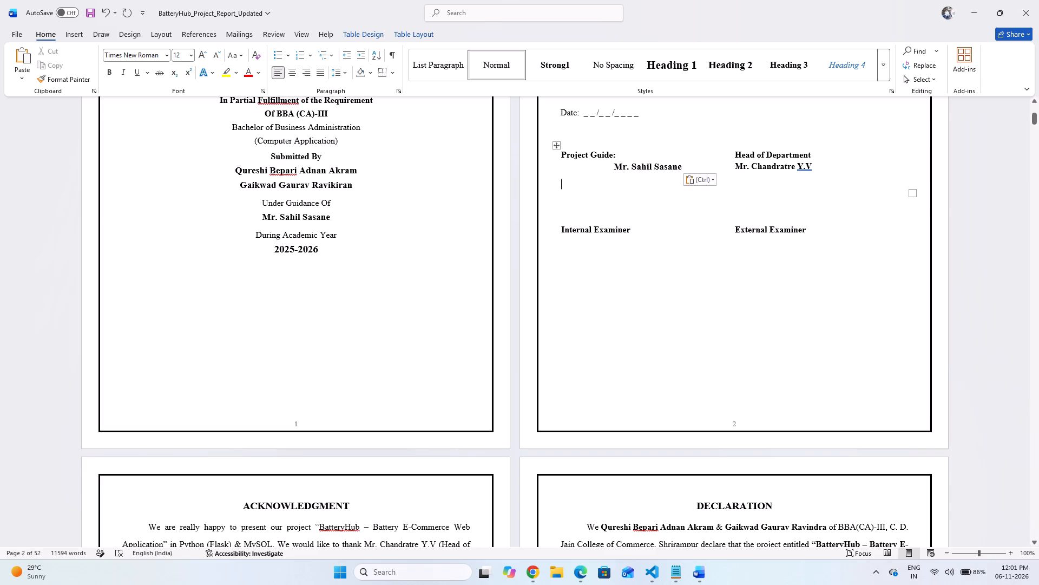
Left-align the pasted guide's name on its own line beneath "Project Guide:" on the certificate page.
left_click(613, 167)
key("BackSpace")
key("BackSpace")
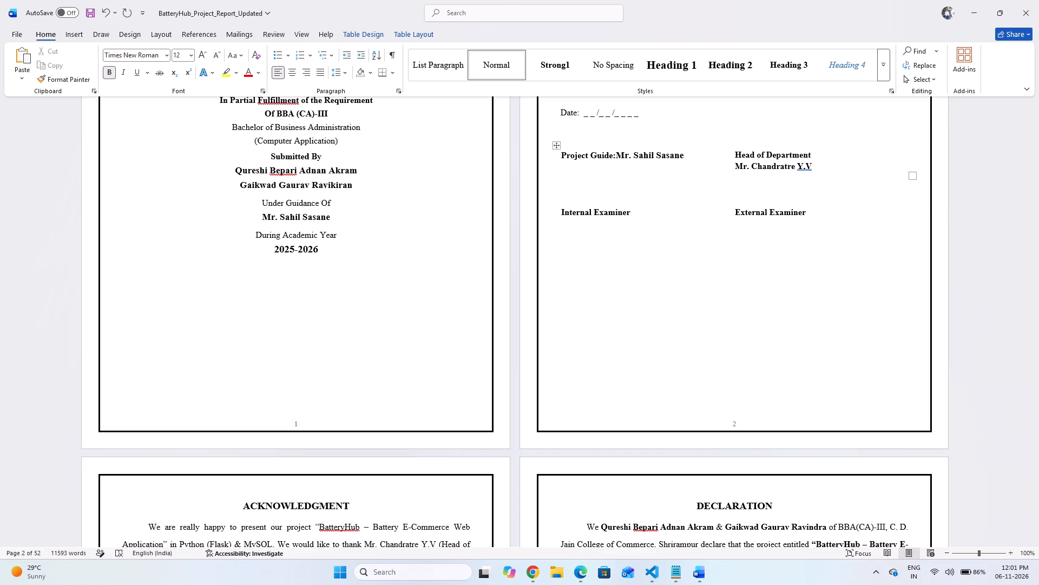
left_click(106, 14)
left_click(106, 14)
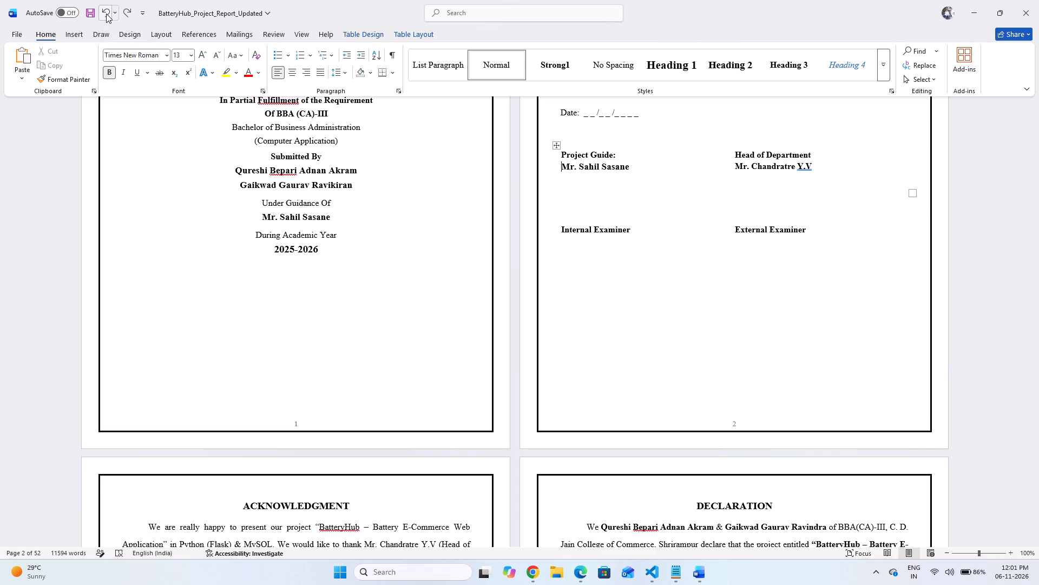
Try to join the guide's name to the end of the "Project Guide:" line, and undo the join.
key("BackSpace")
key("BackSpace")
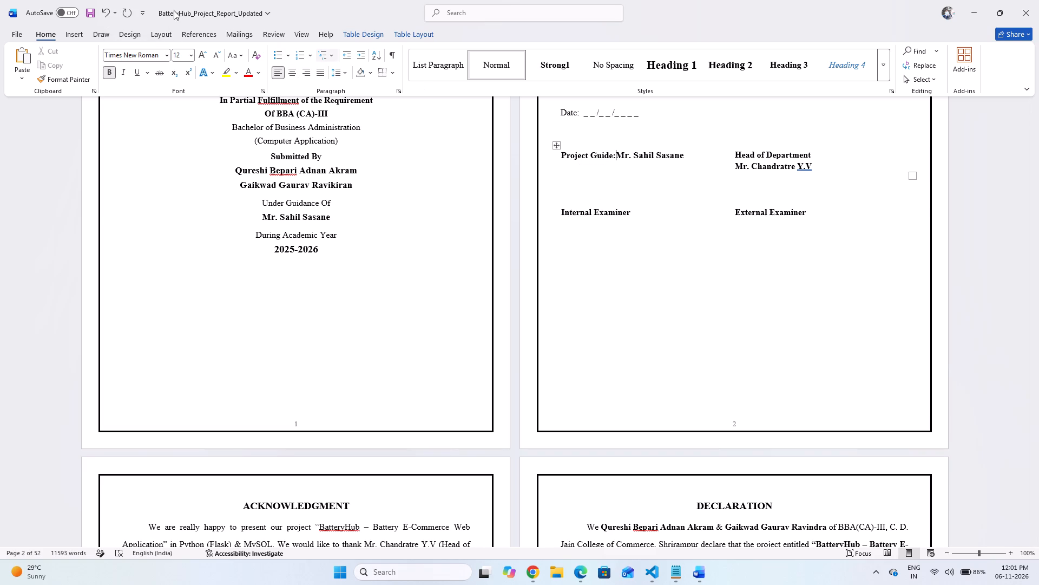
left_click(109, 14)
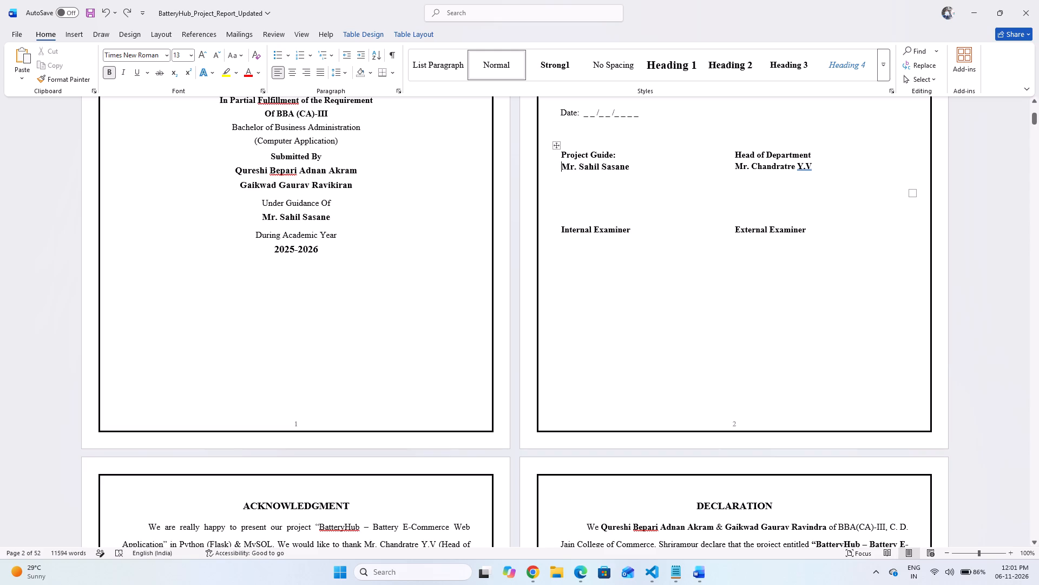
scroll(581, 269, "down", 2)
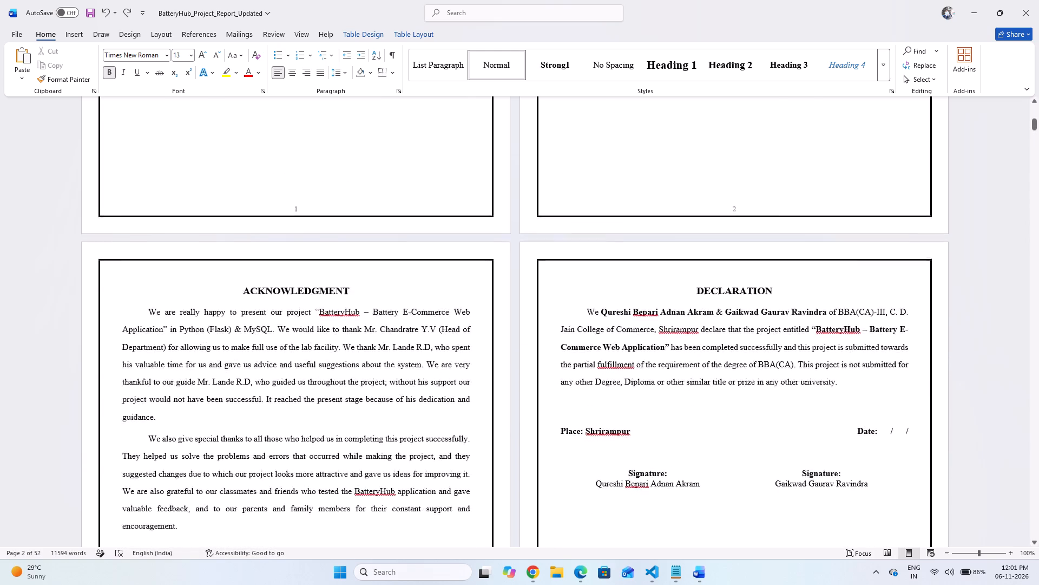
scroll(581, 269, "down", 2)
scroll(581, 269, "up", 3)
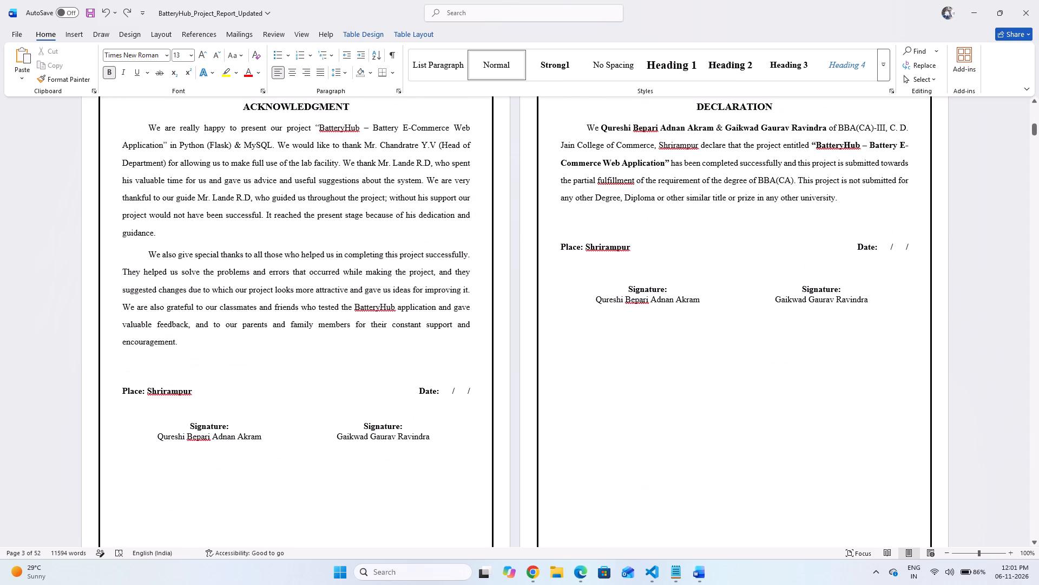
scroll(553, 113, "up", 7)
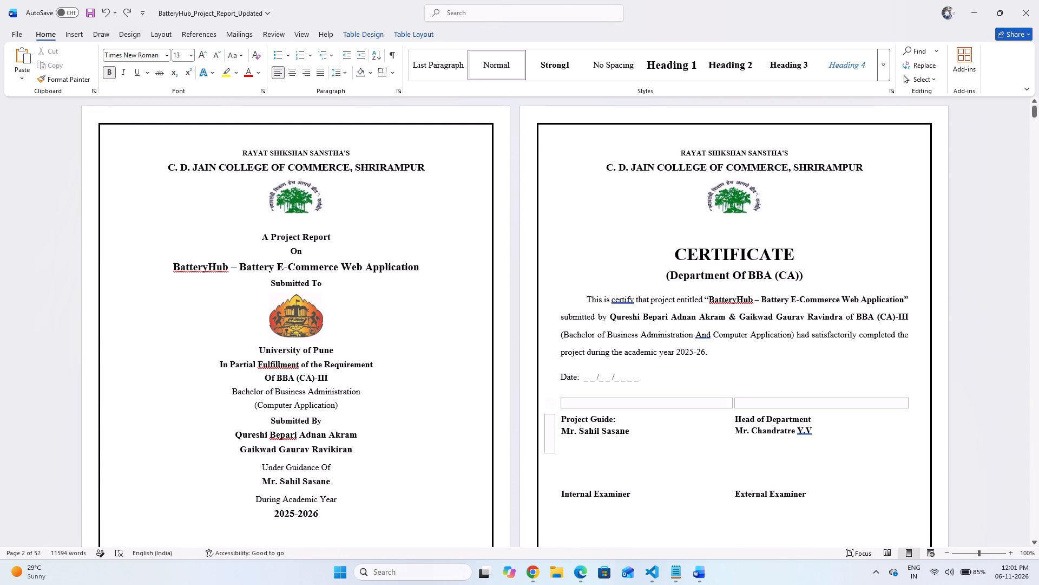
Check the student, project guide and department head details on the cover and certificate pages.
scroll(315, 317, "down", 3)
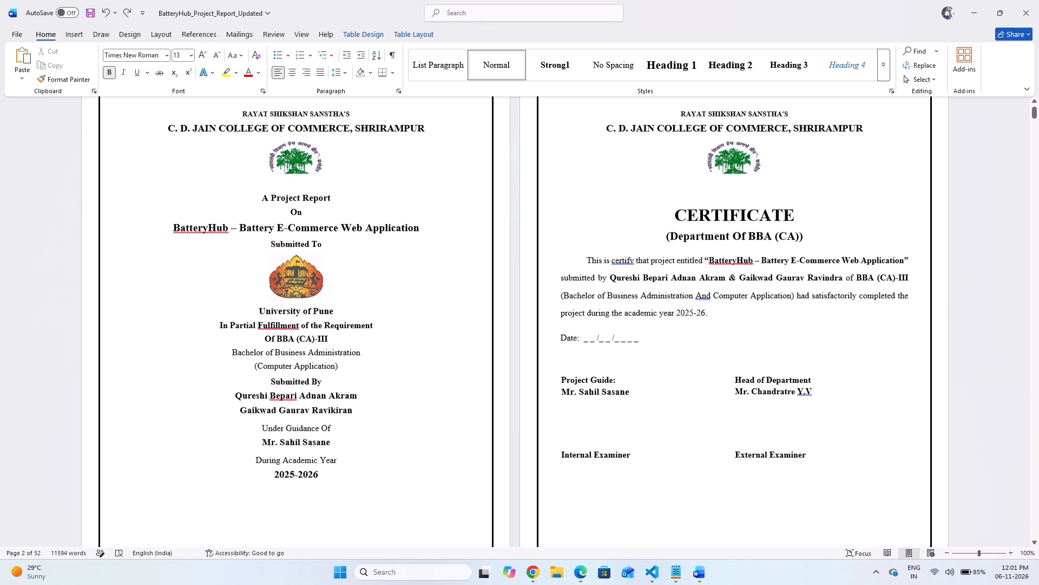
scroll(315, 317, "down", 5)
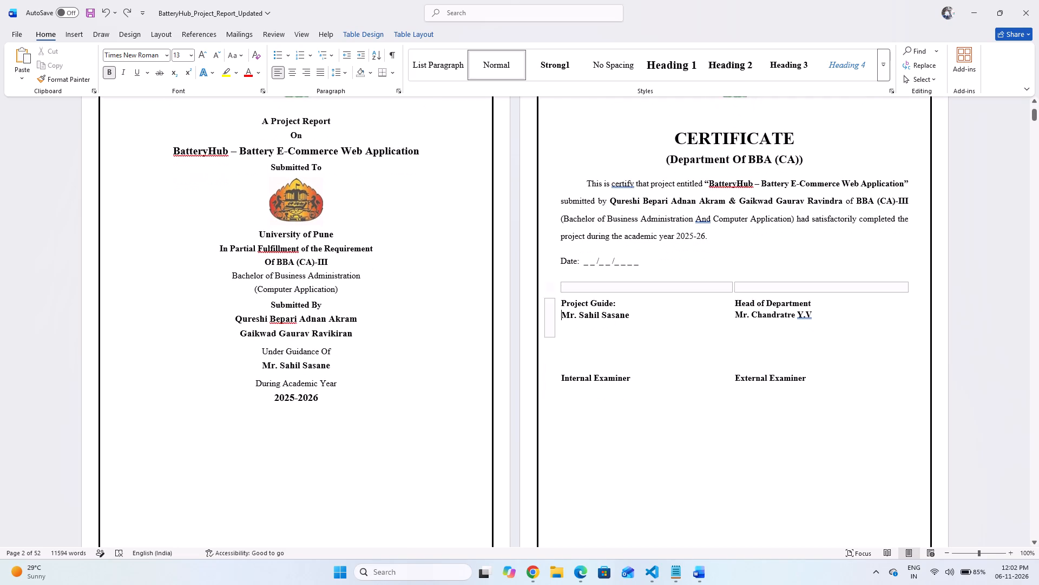
scroll(315, 317, "down", 2)
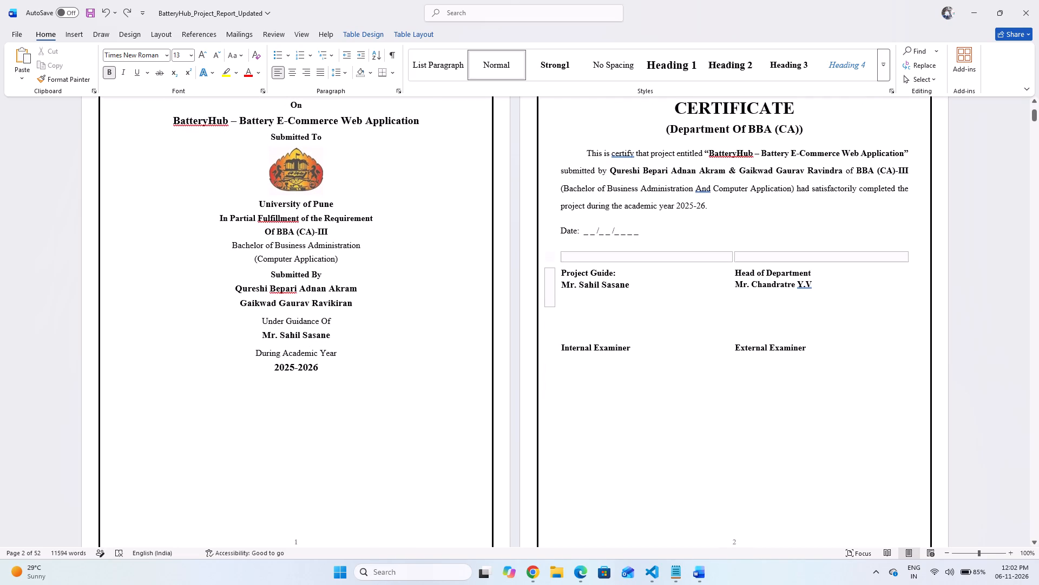
scroll(315, 317, "down", 1)
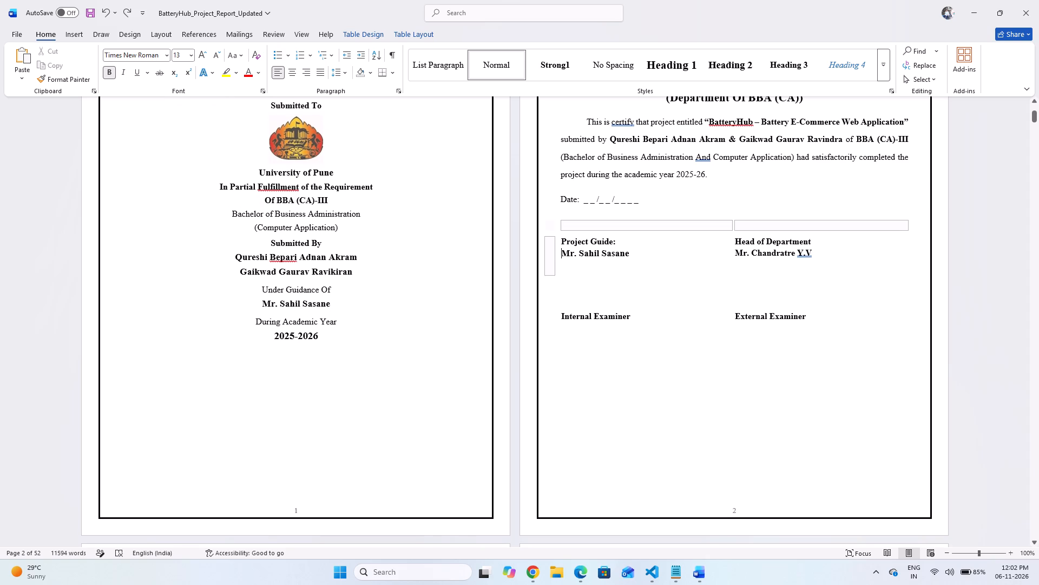
scroll(683, 236, "up", 1)
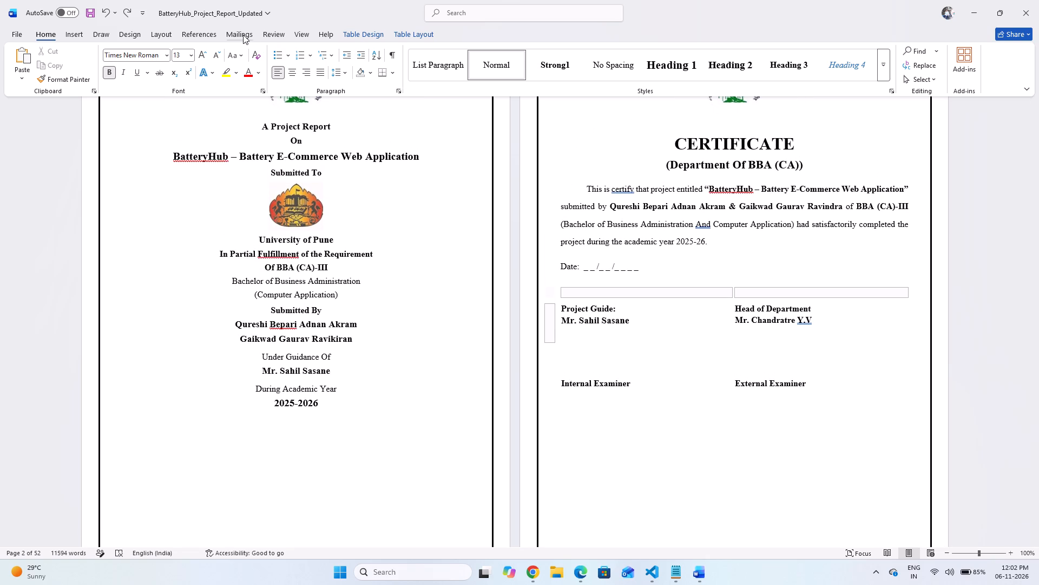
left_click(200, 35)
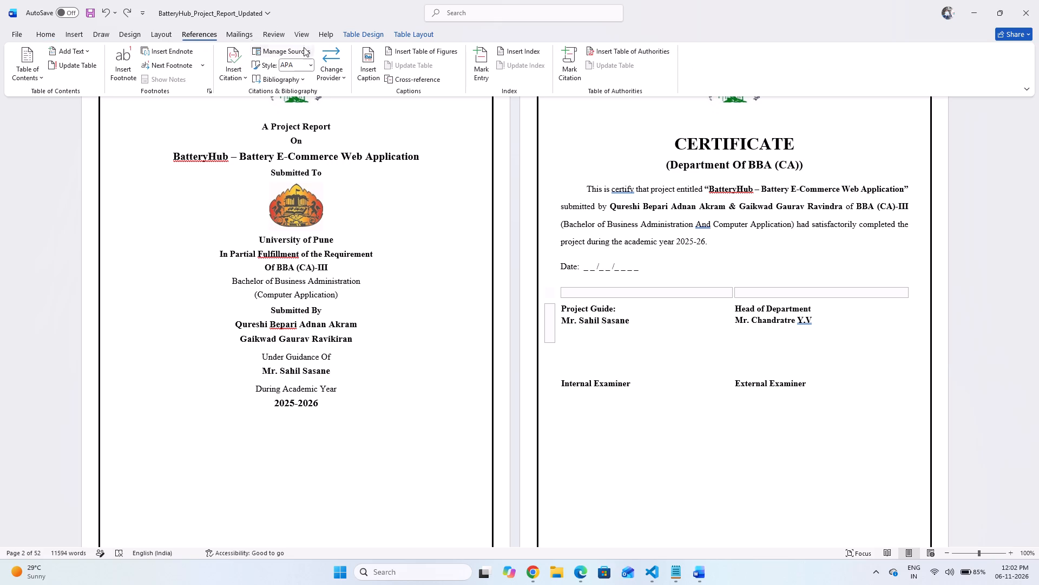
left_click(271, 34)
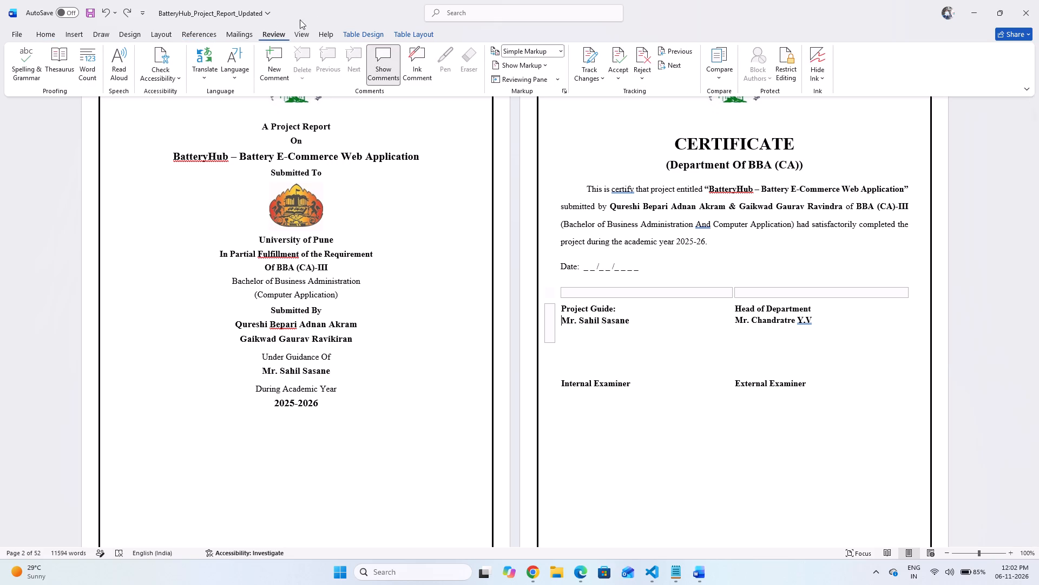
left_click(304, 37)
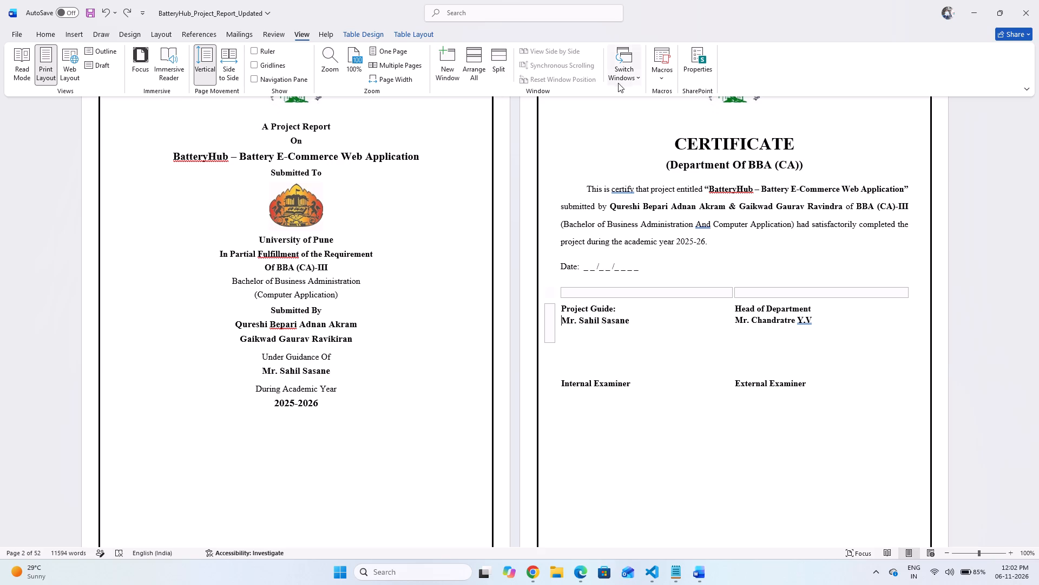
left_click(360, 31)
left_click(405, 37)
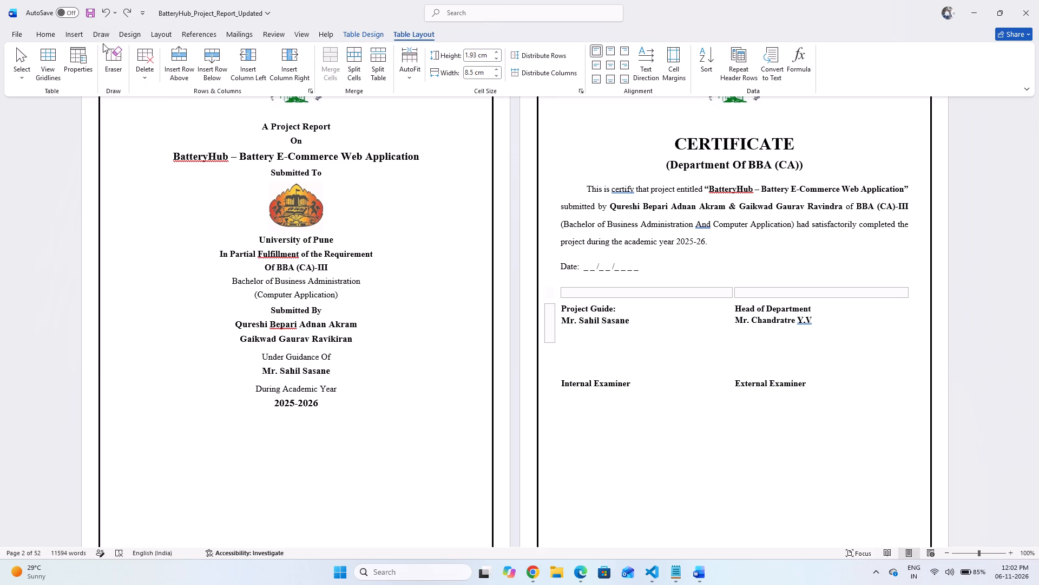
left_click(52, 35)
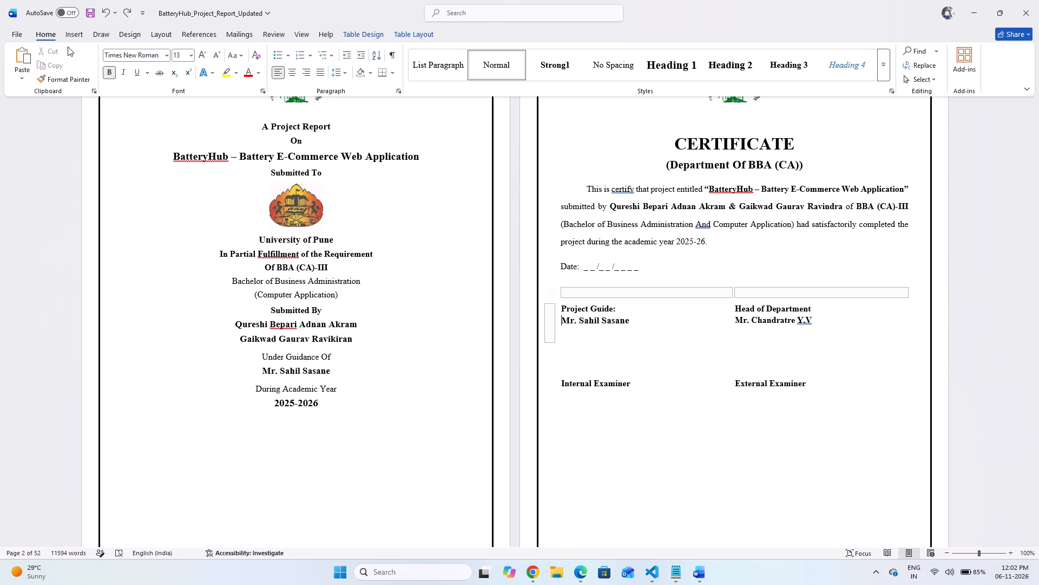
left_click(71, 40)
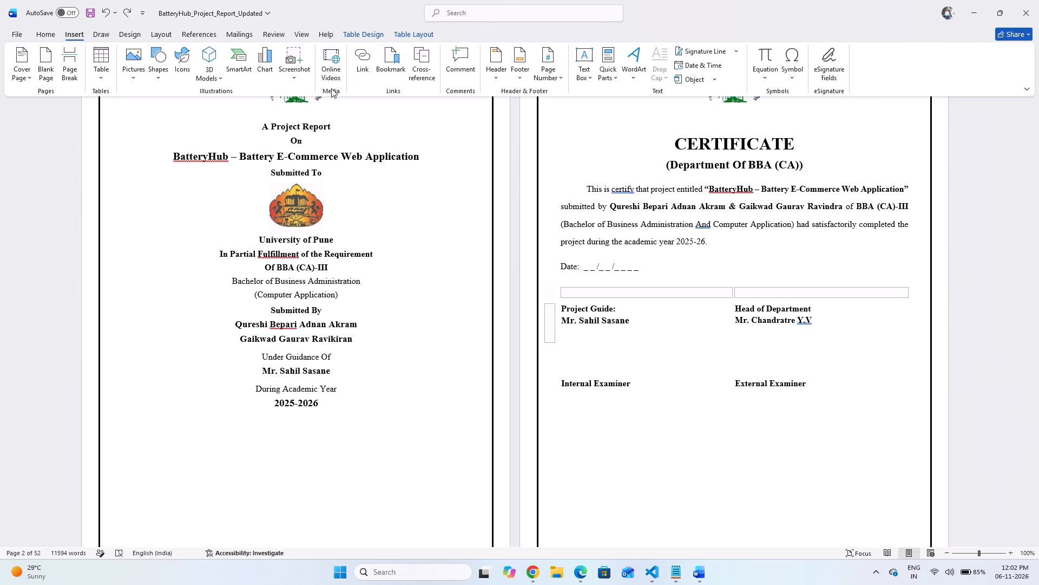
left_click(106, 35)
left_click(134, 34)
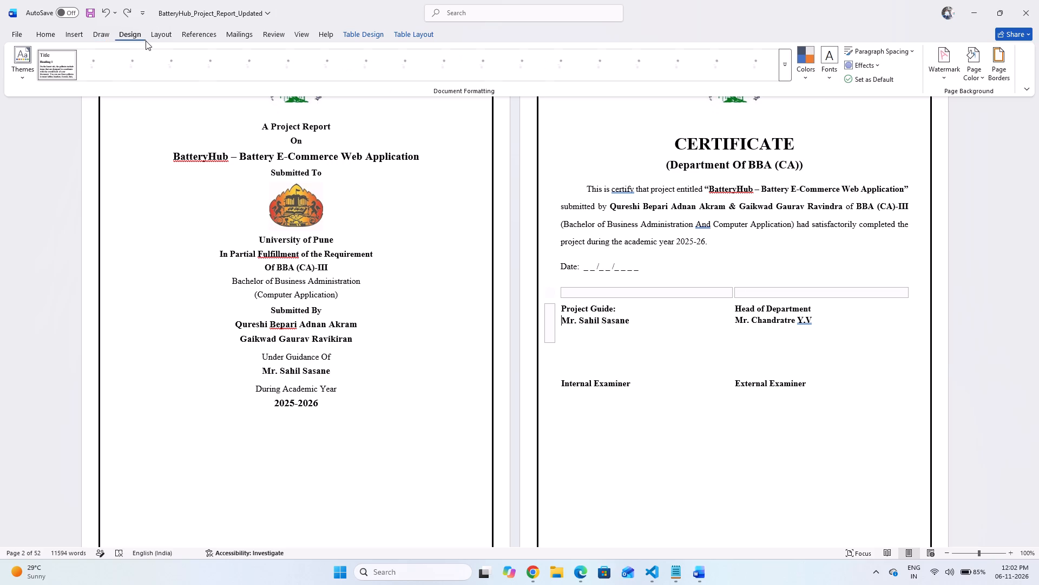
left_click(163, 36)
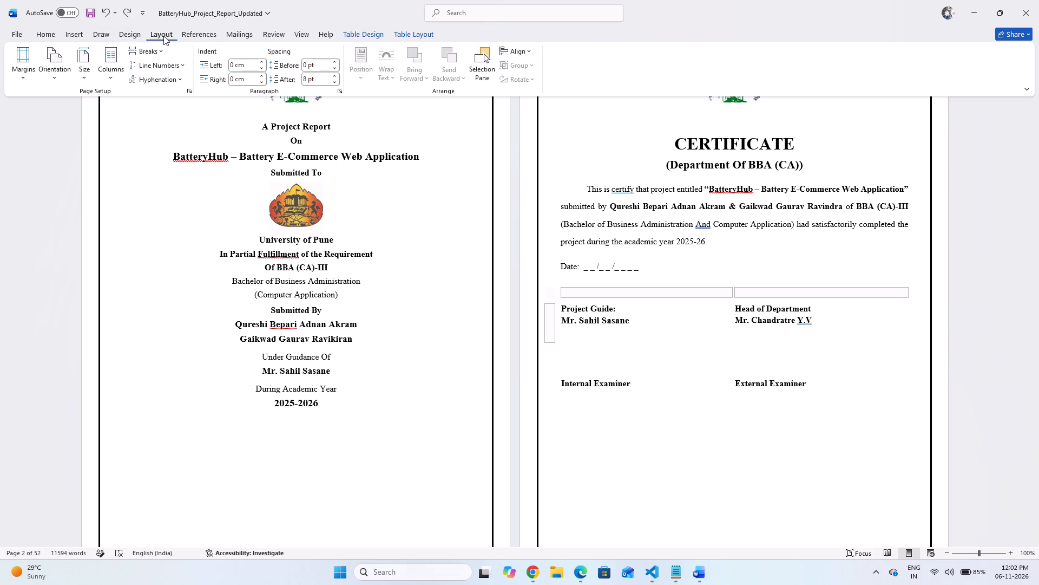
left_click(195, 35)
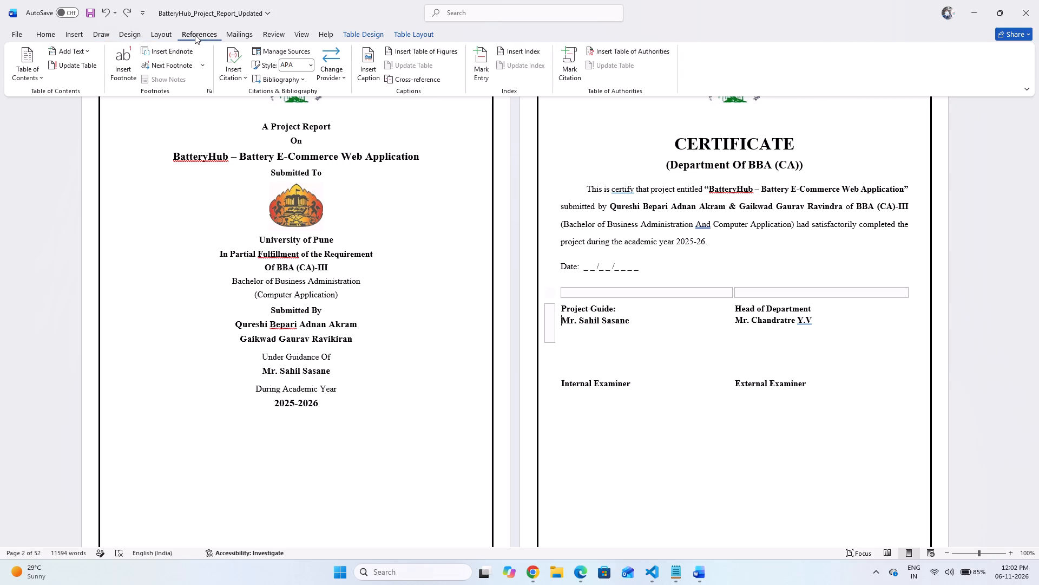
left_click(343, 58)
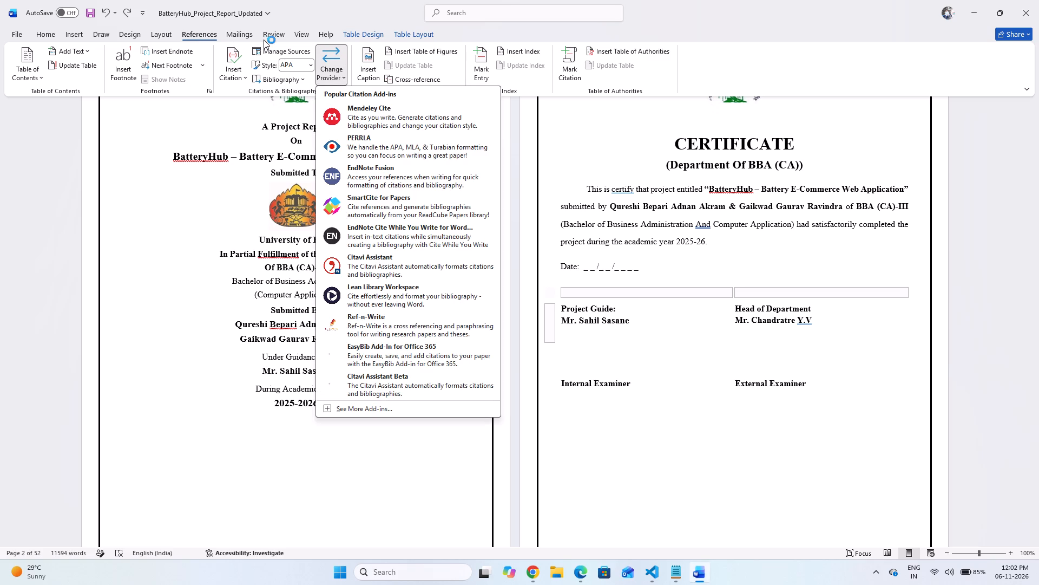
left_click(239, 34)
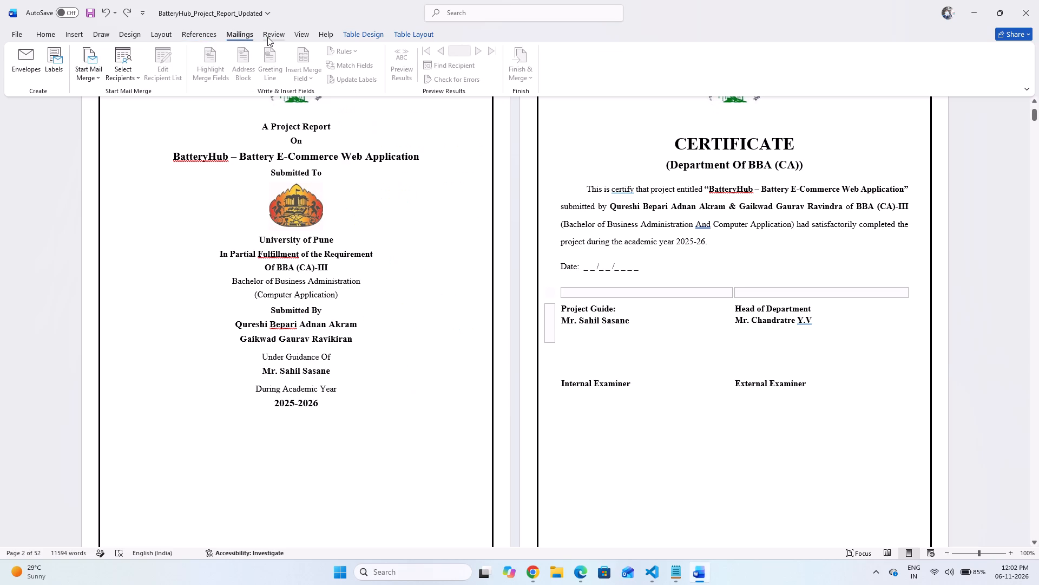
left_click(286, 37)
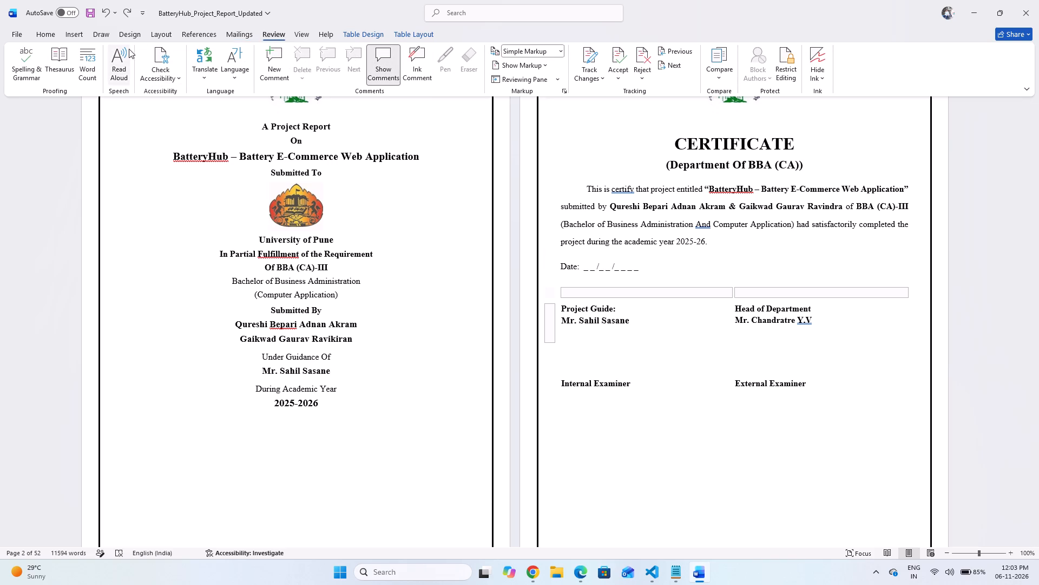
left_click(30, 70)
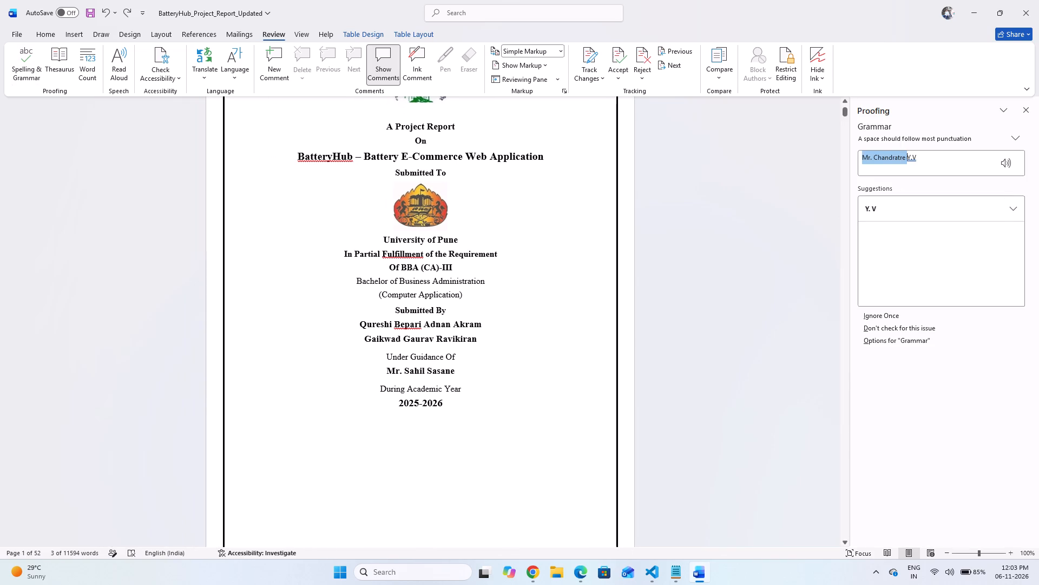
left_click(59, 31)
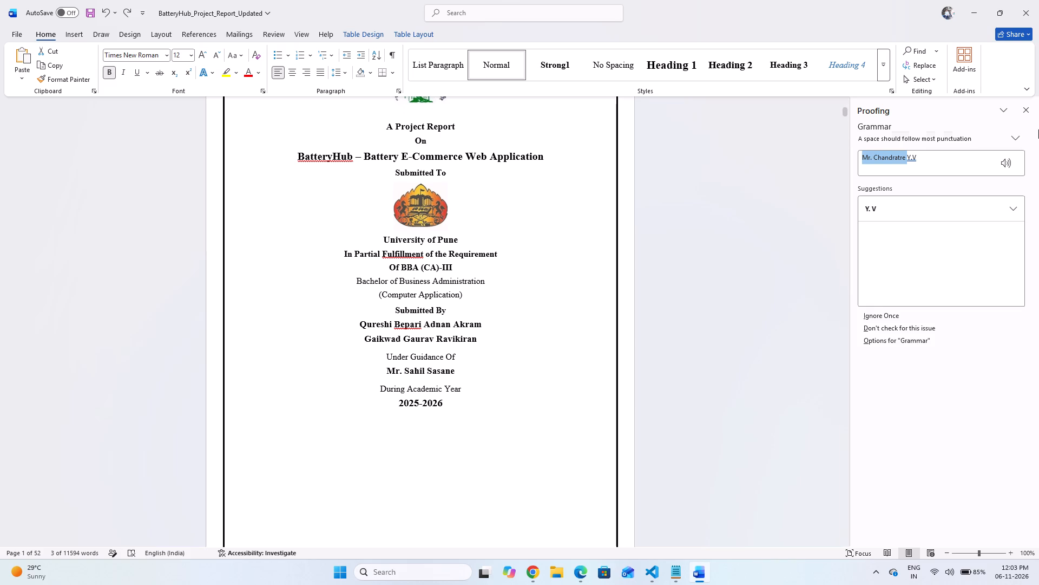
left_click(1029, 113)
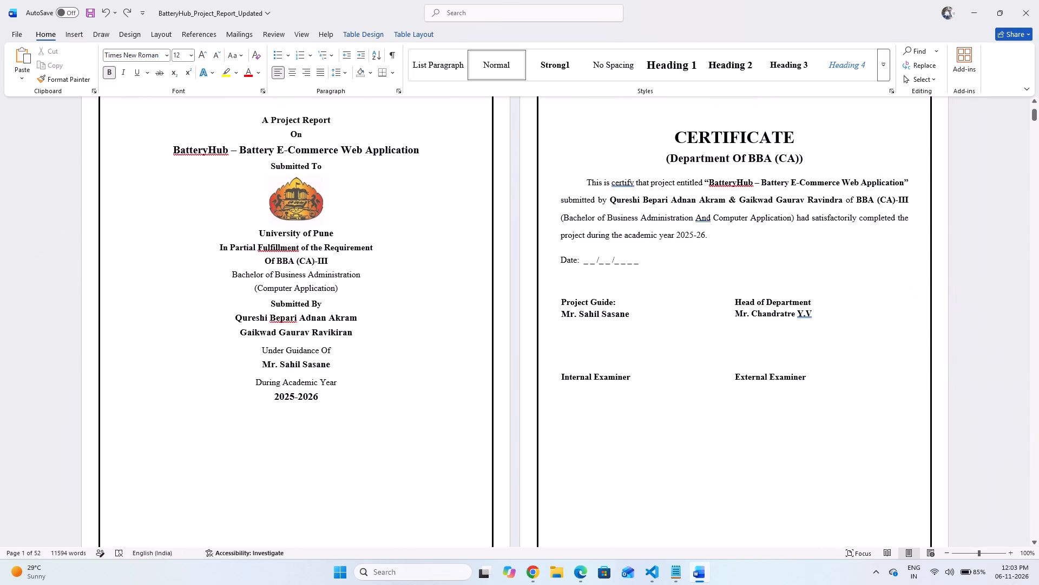
Replace the last four letters of the second student's name in the certificate paragraph with "kiran".
scroll(596, 246, "up", 1)
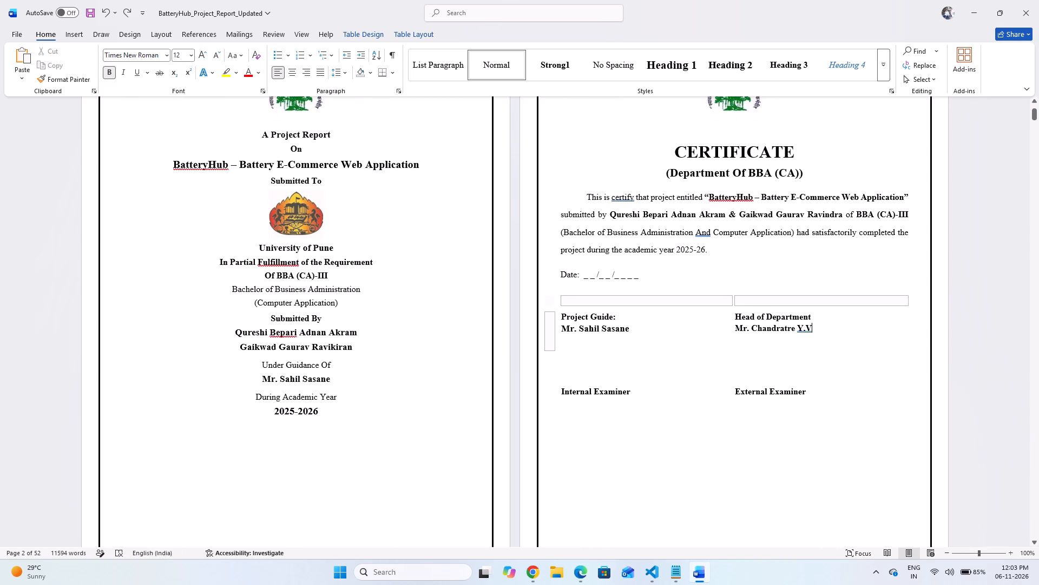
left_click(842, 217)
key("BackSpace")
key("BackSpace")
key("BackSpace")
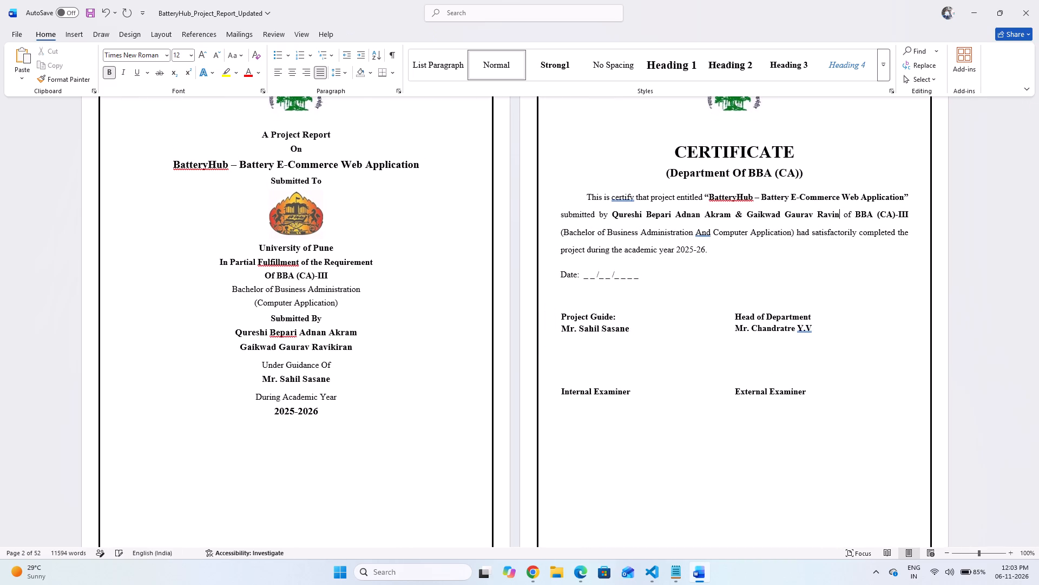
key("BackSpace")
type("kiran")
Replace the project guide's title and name after "thankful to our guide" in the Acknowledgment with the copied guide name, keeping the sentence in one paragraph.
scroll(807, 244, "down", 1)
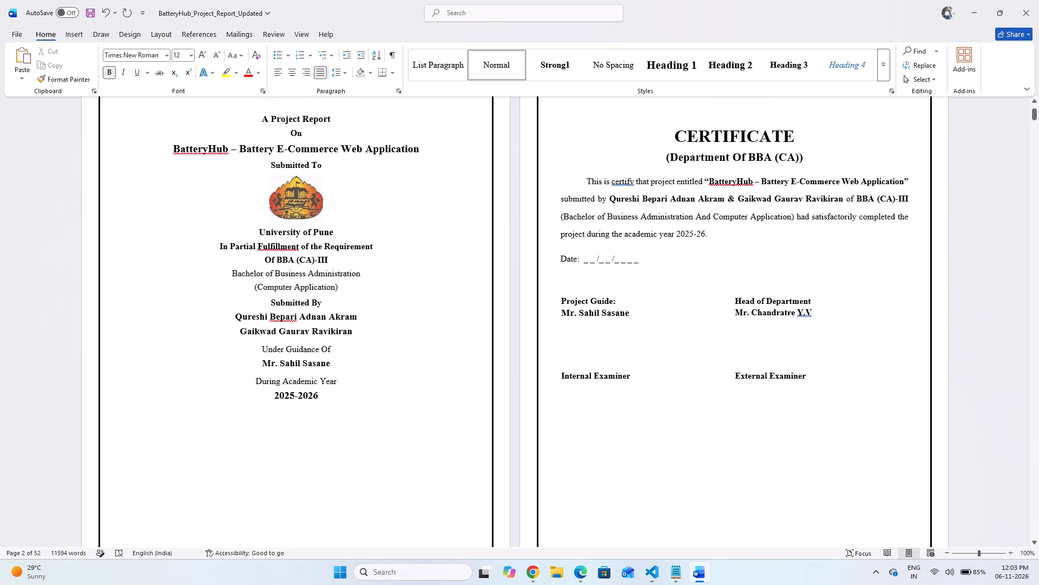
scroll(807, 244, "down", 2)
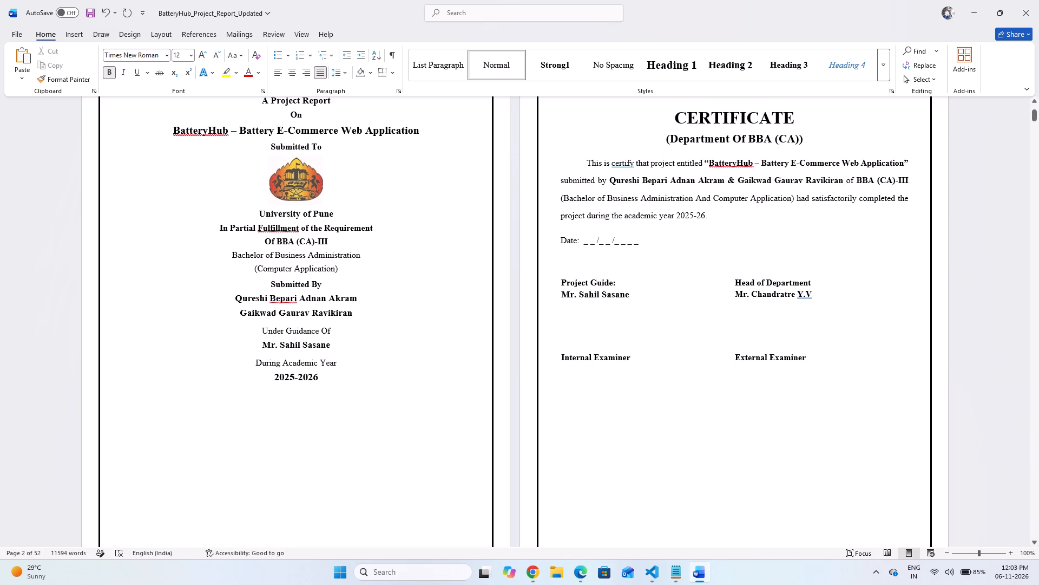
scroll(807, 244, "down", 2)
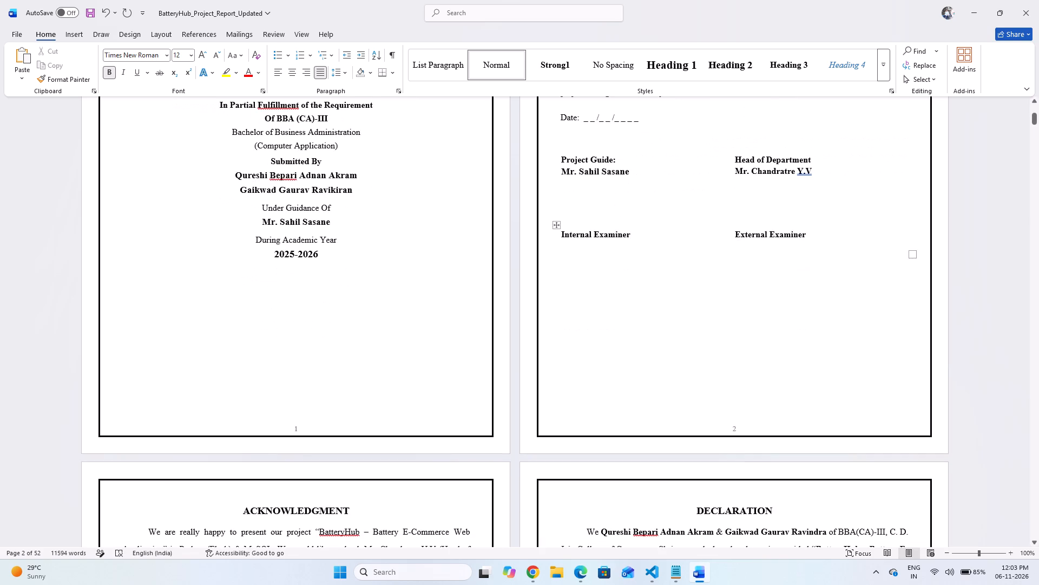
scroll(807, 244, "down", 5)
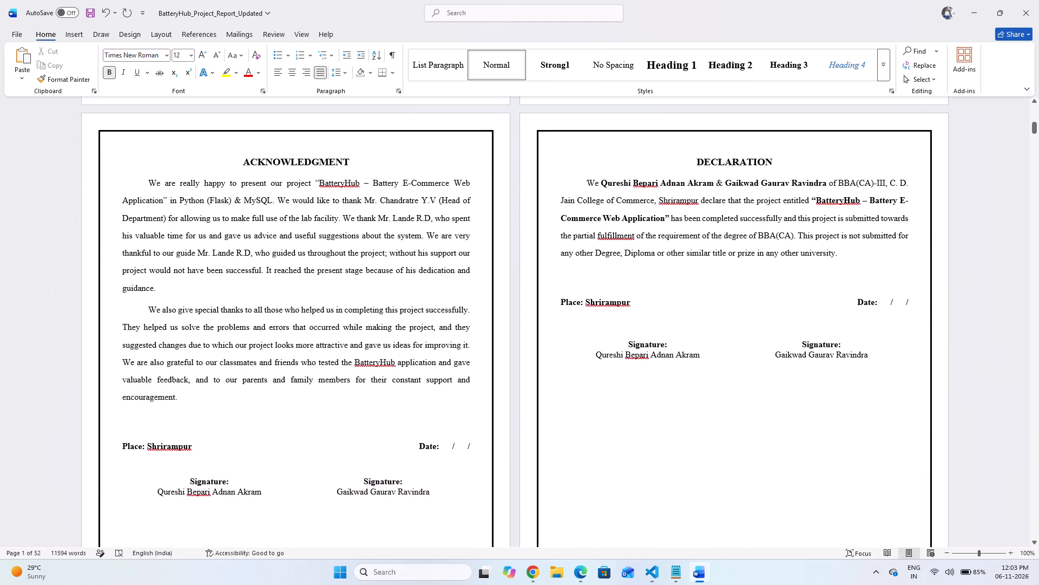
scroll(314, 269, "down", 1)
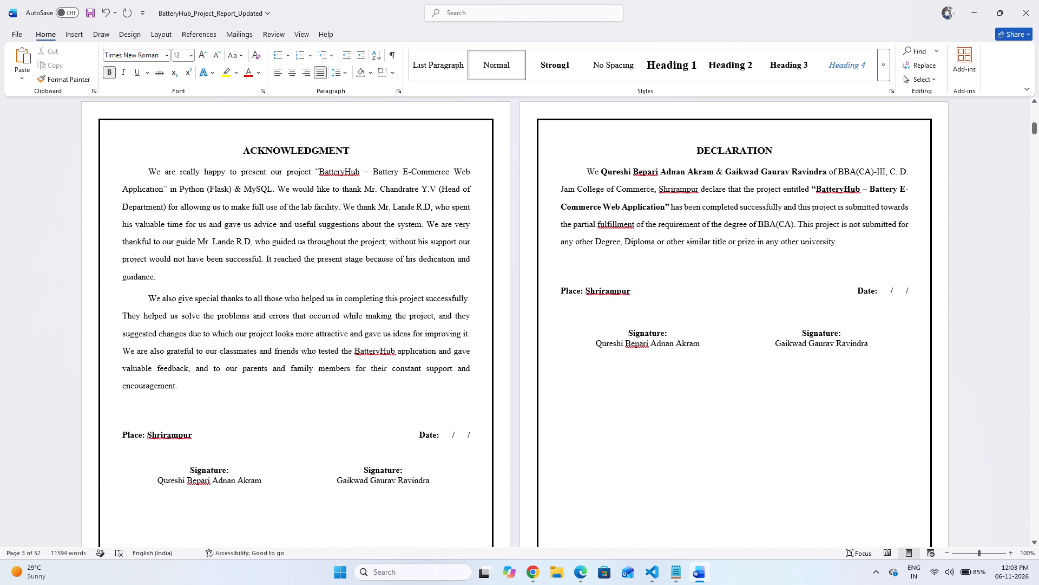
left_click(250, 240)
key("BackSpace")
key("BackSpace")
key("BackSpace")
key("BackSpace")
key("BackSpace")
key("BackSpace")
key("BackSpace")
key("BackSpace")
key("BackSpace")
key("BackSpace")
key("BackSpace")
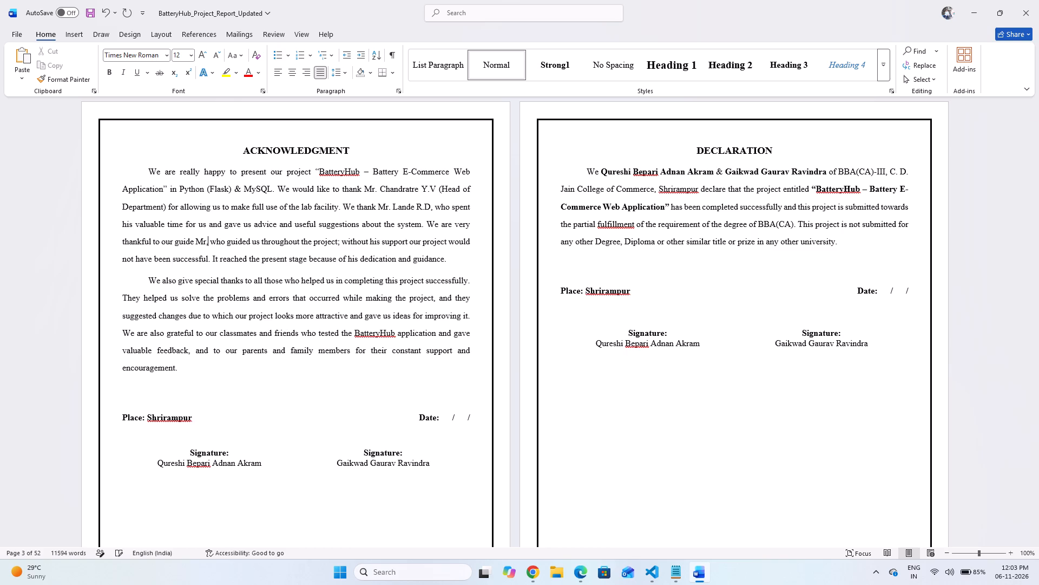
key("BackSpace")
key("BackSpace")
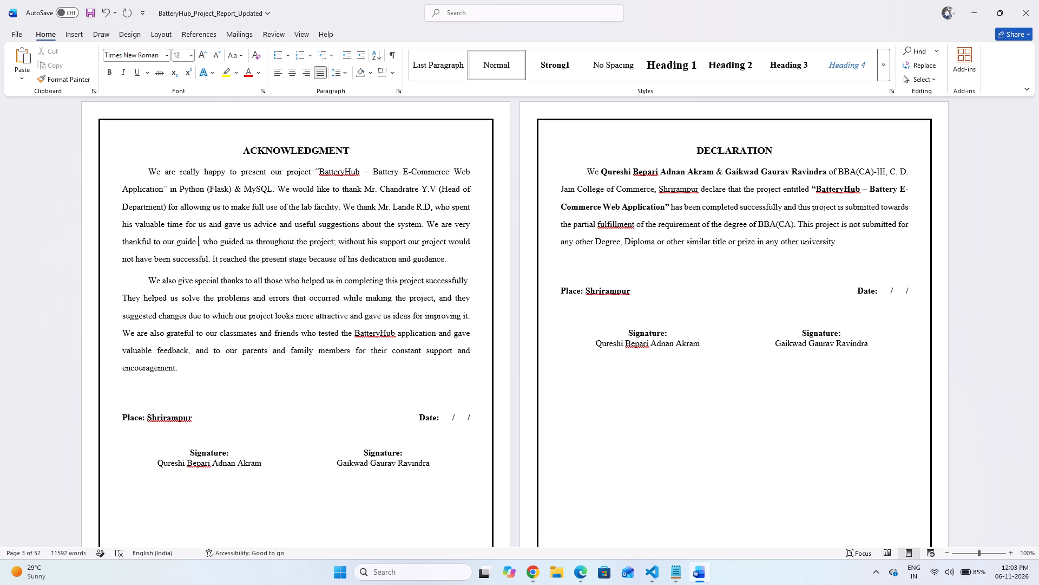
key("ctrl+v")
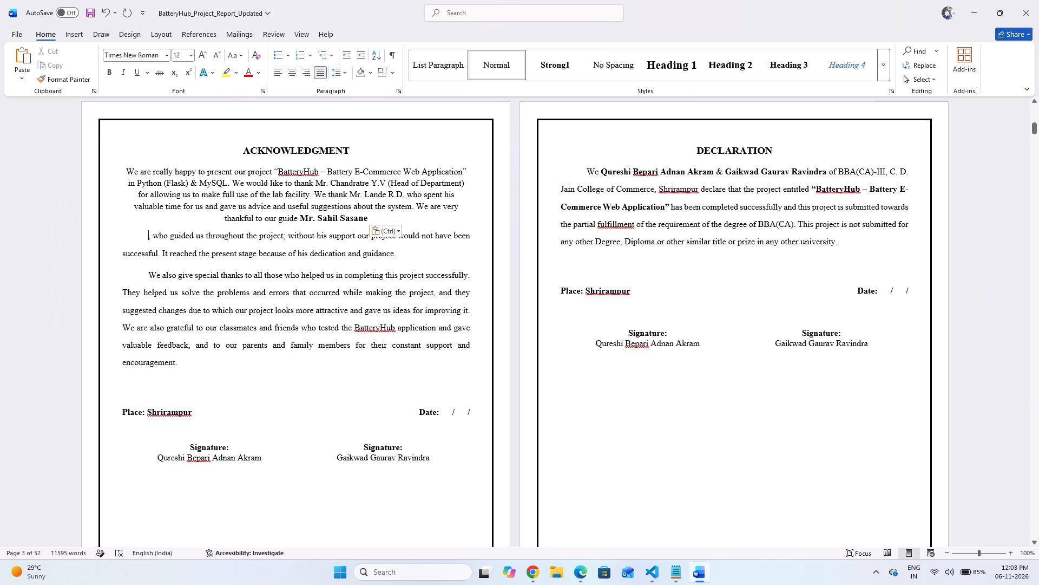
key("BackSpace")
key("BackSpace")
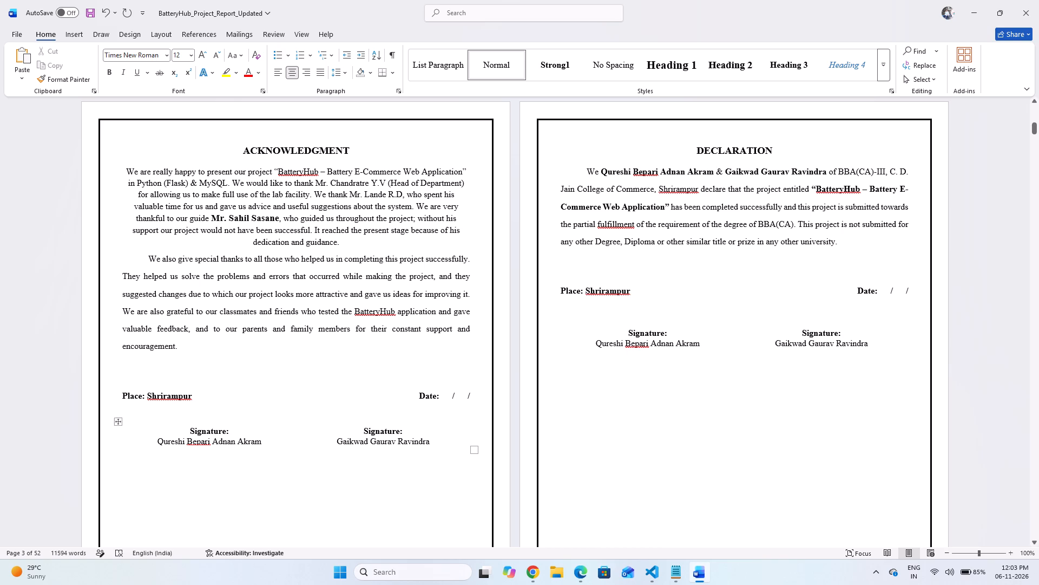
Make both students' names in the Acknowledgment's signature block bold, along with their Signature labels.
left_click_drag(155, 442, 203, 433)
left_click_drag(203, 433, 411, 446)
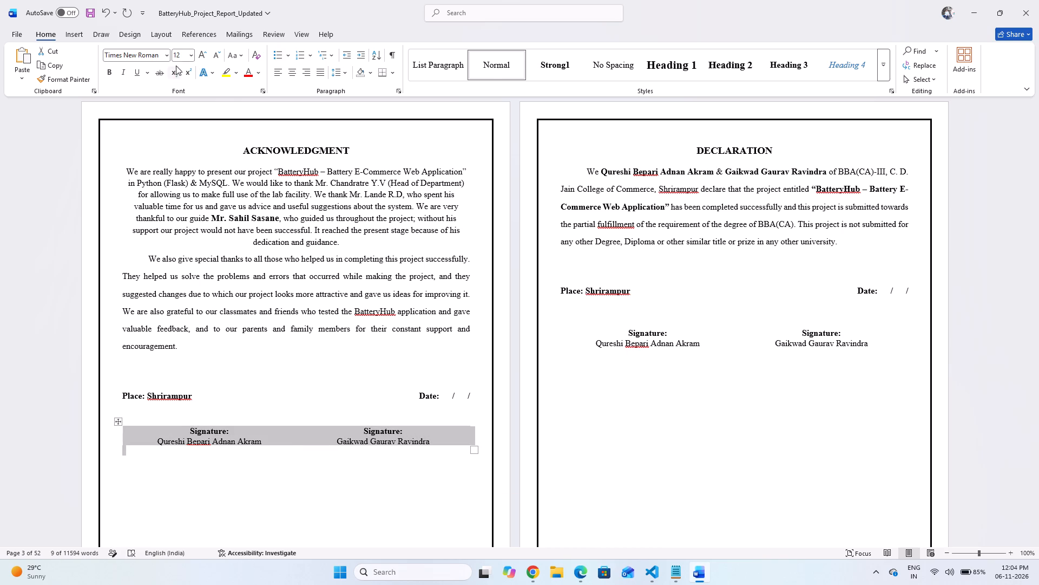
left_click(106, 76)
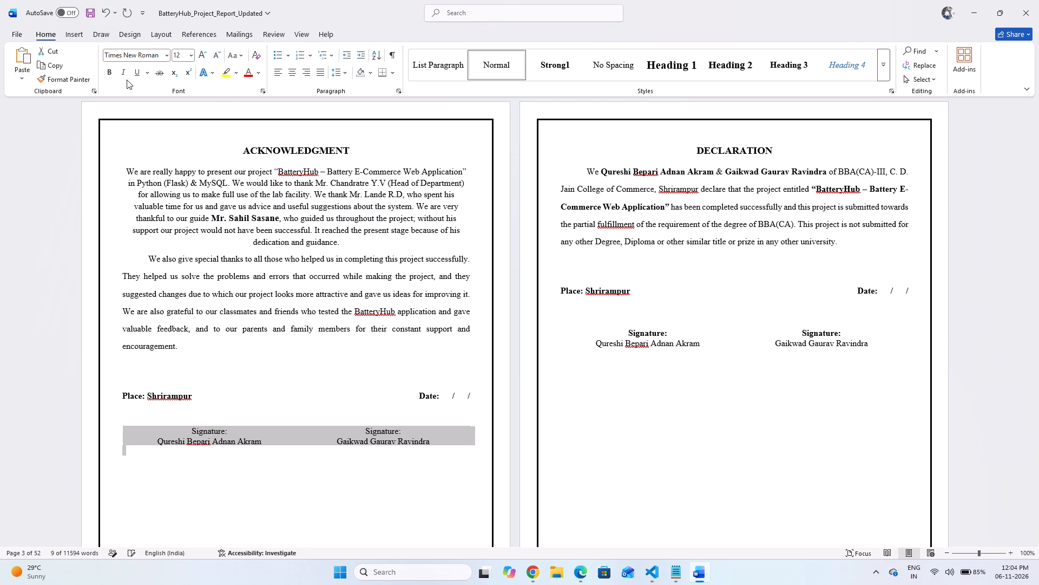
left_click(114, 75)
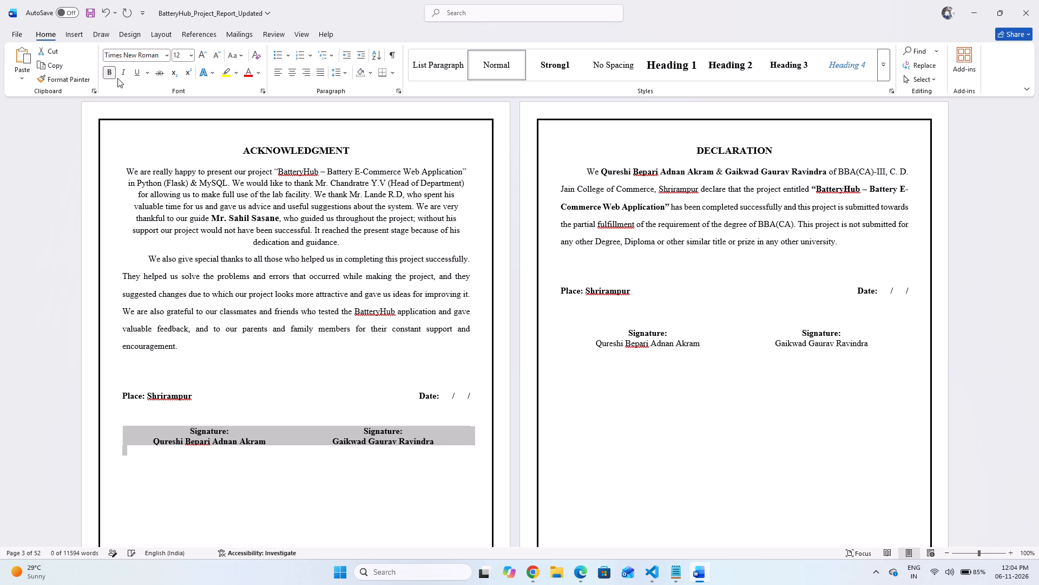
left_click(247, 390)
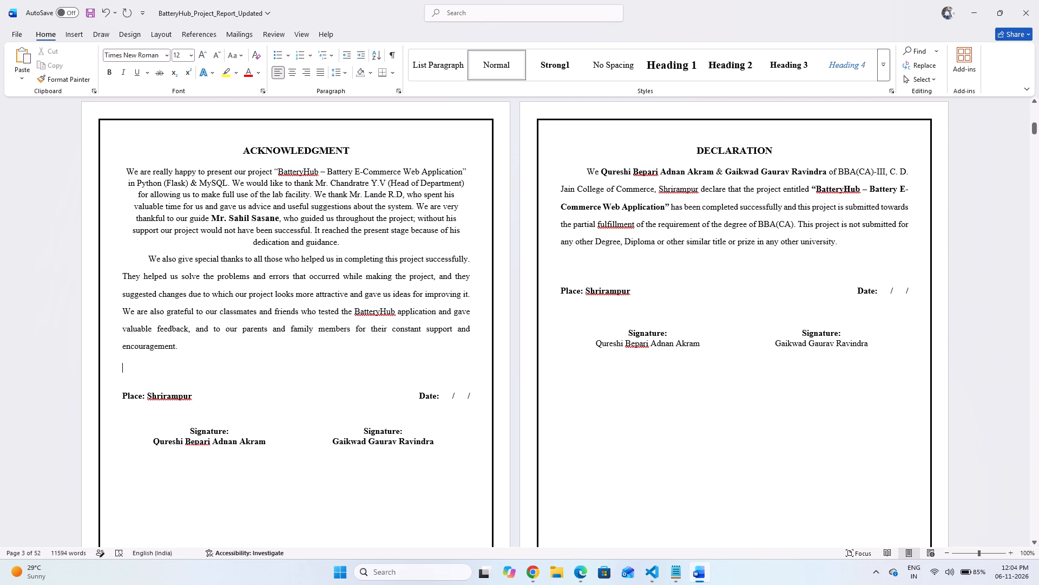
Replace the name after "We thank" in the Acknowledgment with the copied project guide's name, keeping the sentence in one paragraph.
left_click(401, 194)
key("BackSpace")
key("BackSpace")
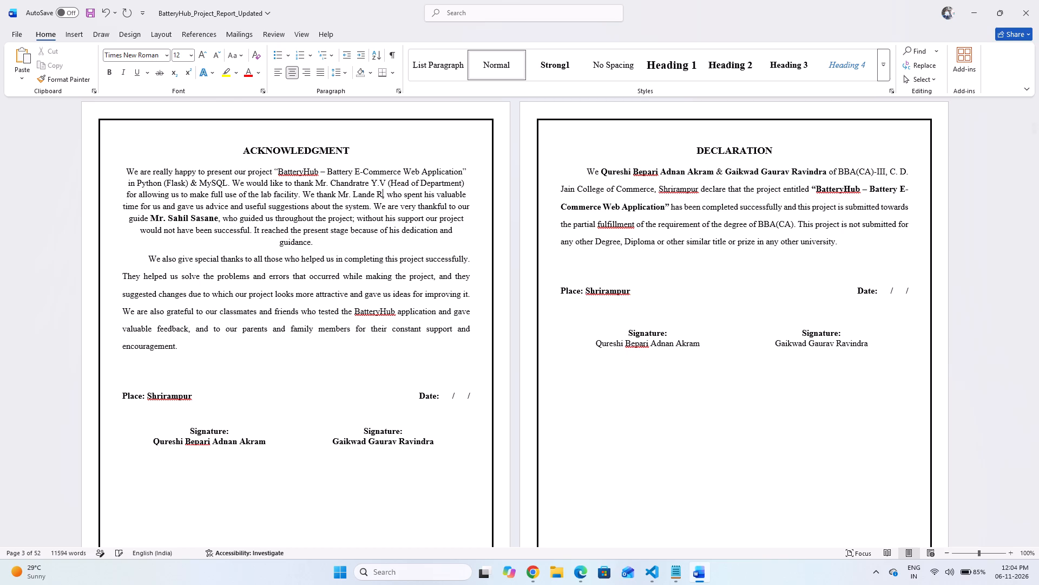
key("BackSpace")
key("BackSpace")
key("BackSpace")
key("BackSpace")
key("BackSpace")
key("BackSpace")
key("BackSpace")
key("BackSpace")
key("BackSpace")
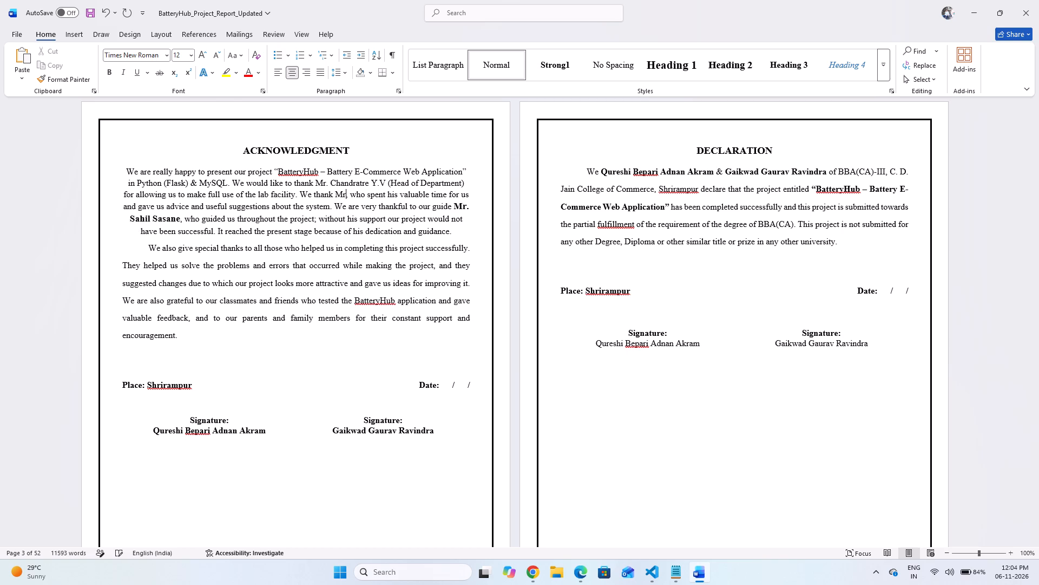
key("BackSpace")
key("BackSpace")
key("ctrl+v")
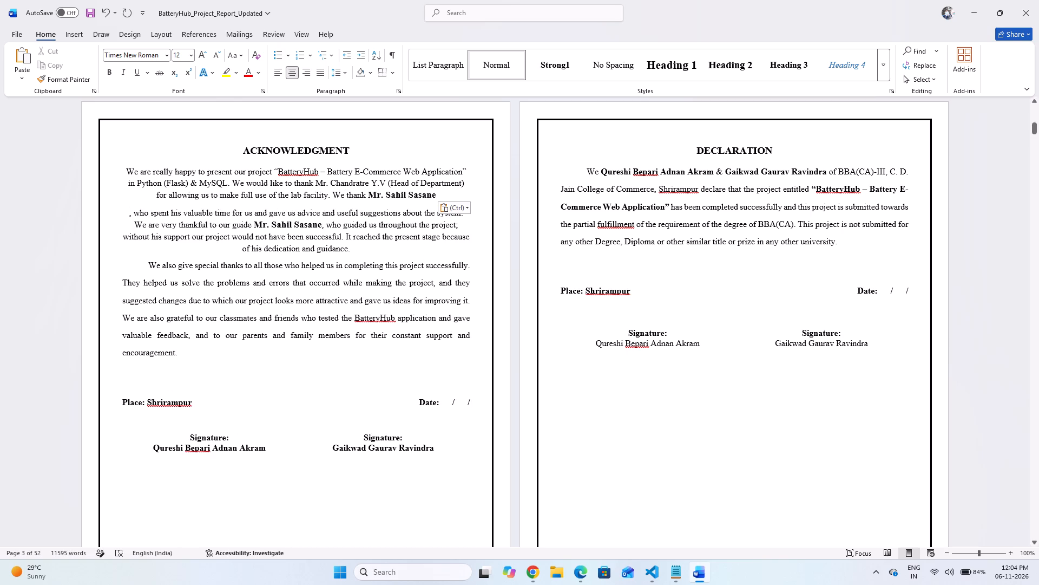
key("BackSpace")
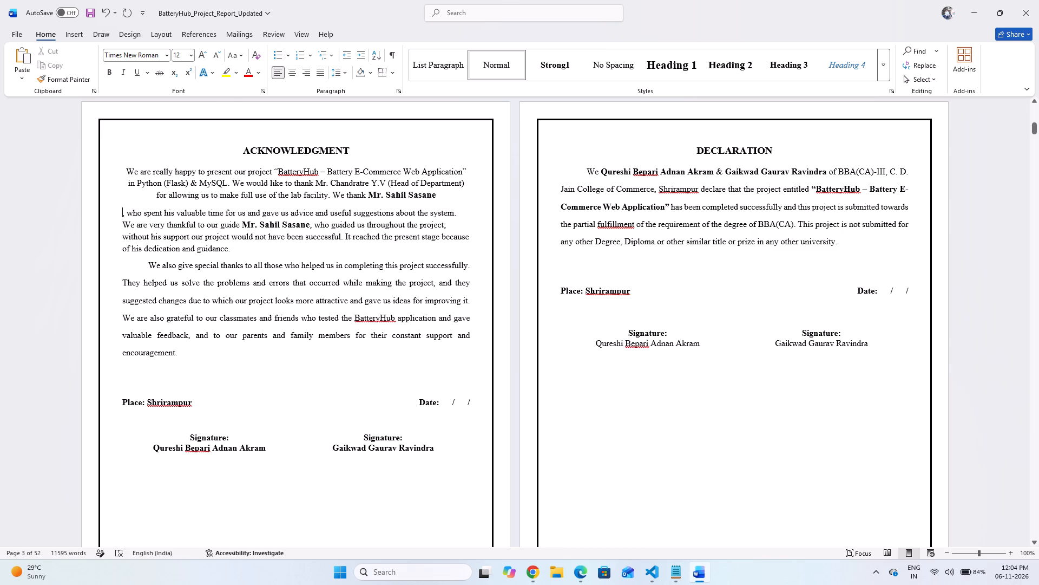
key("BackSpace")
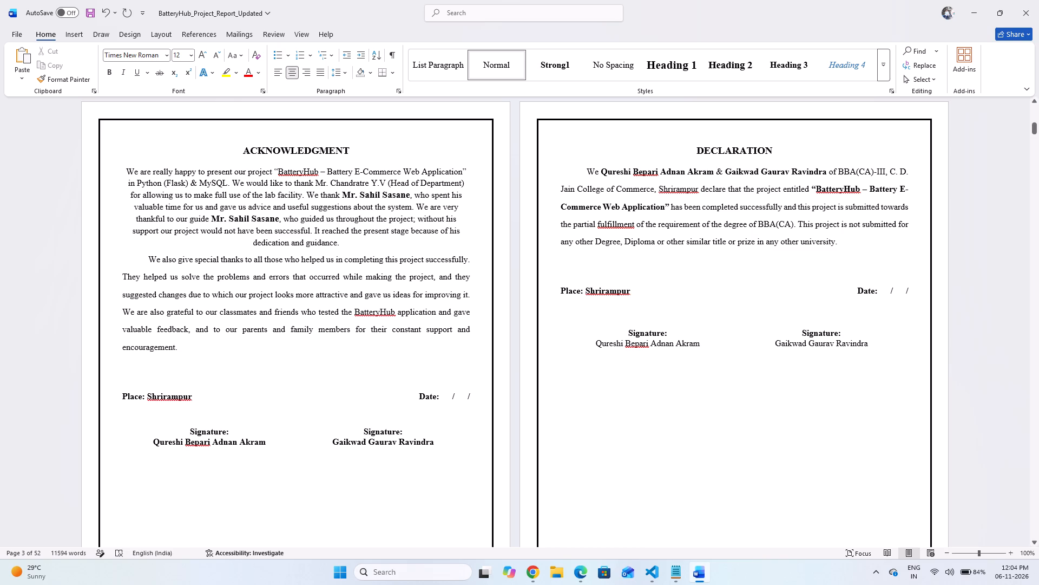
Replace the last four letters of the second student's name in the Acknowledgment signature block with "kiran".
left_click(436, 438)
key("BackSpace")
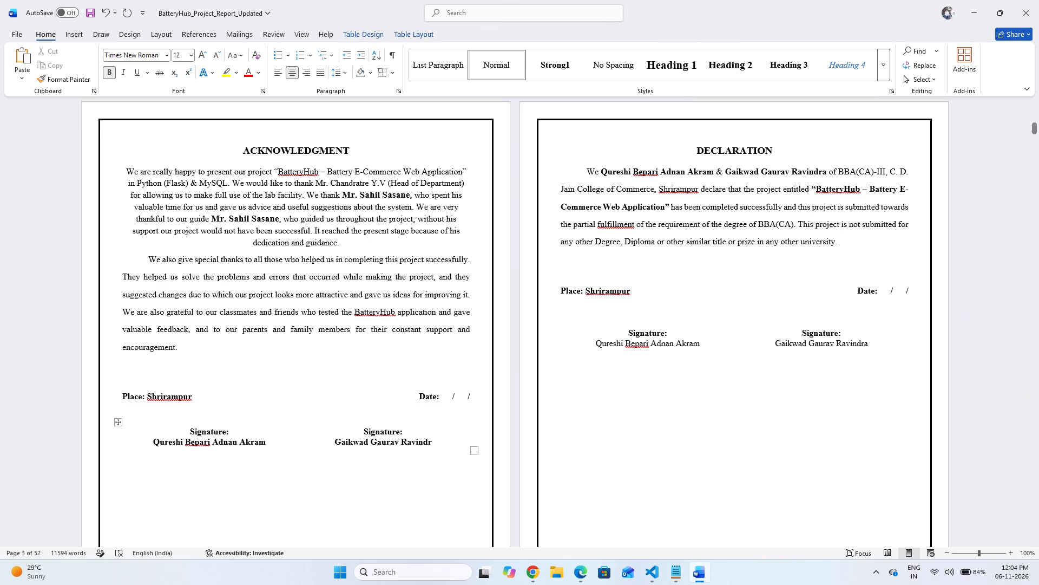
key("BackSpace")
key("BackSpace")
key("BackSpace")
type("kiran")
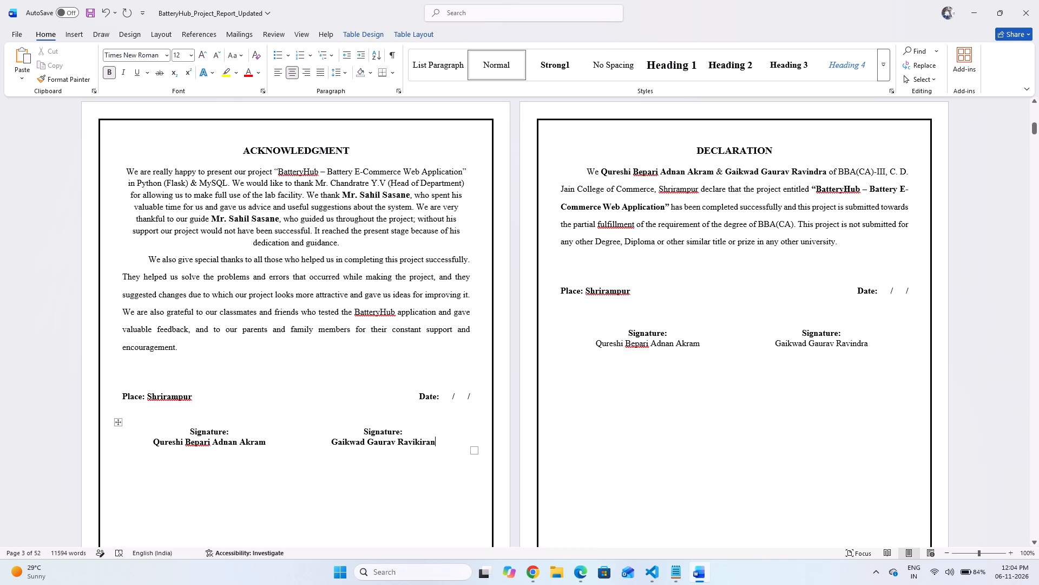
Replace the last four letters of the second student's name in the Declaration paragraph with "kiran".
left_click(826, 172)
key("BackSpace")
key("BackSpace")
key("BackSpace")
key("BackSpace")
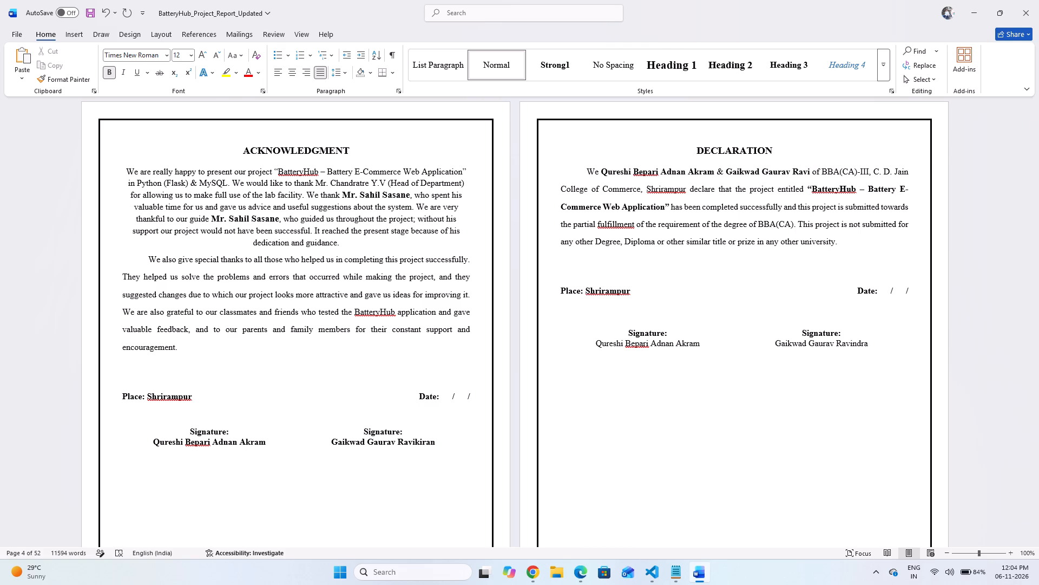
type("kiran")
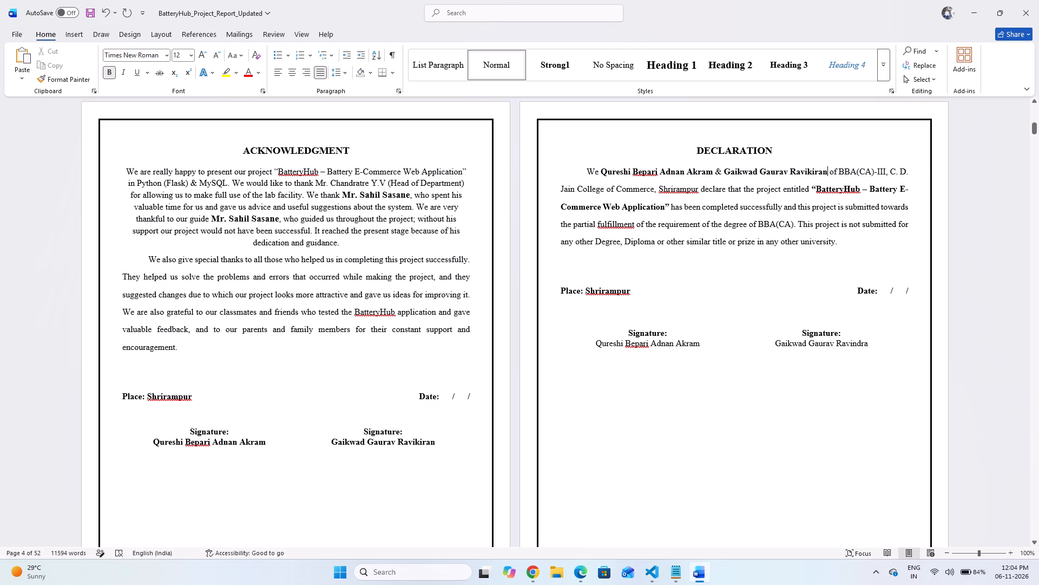
Replace the last four letters of the second student's name in the Declaration signature block with "kiran".
left_click(866, 344)
left_click(867, 344)
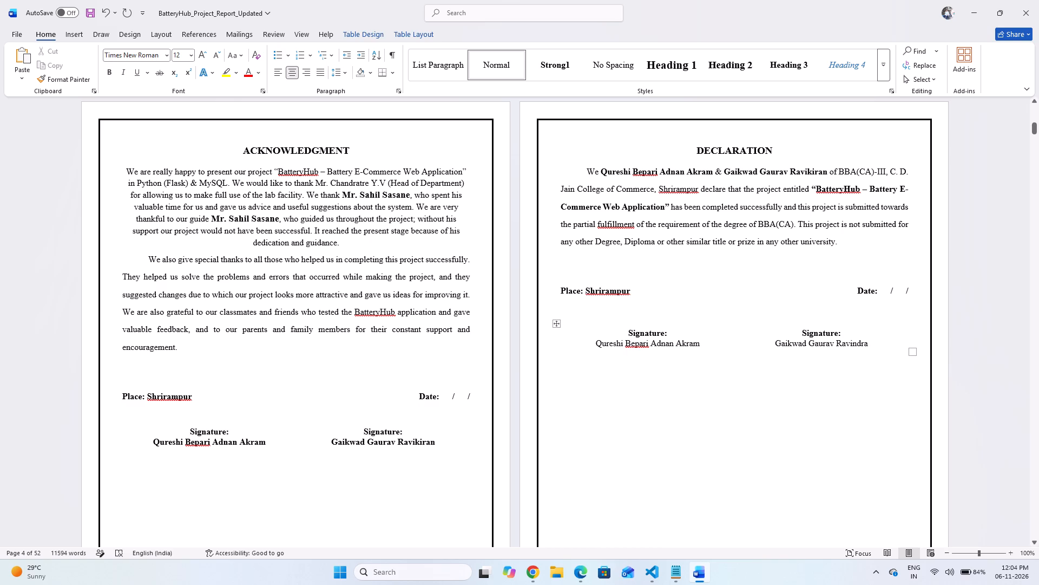
key("BackSpace")
key("BackSpace")
key("BackSpace")
key("BackSpace")
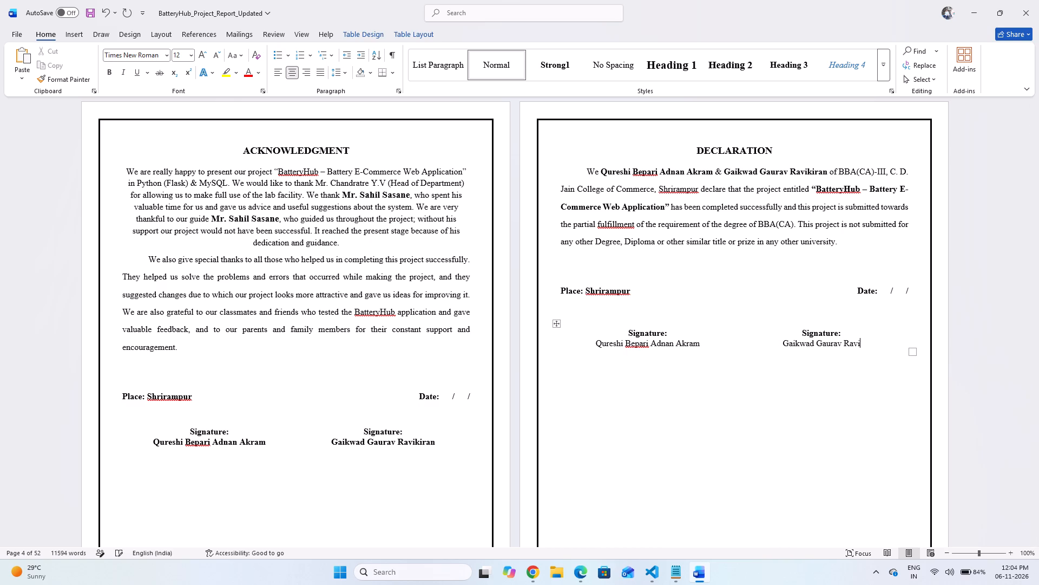
type("kiran")
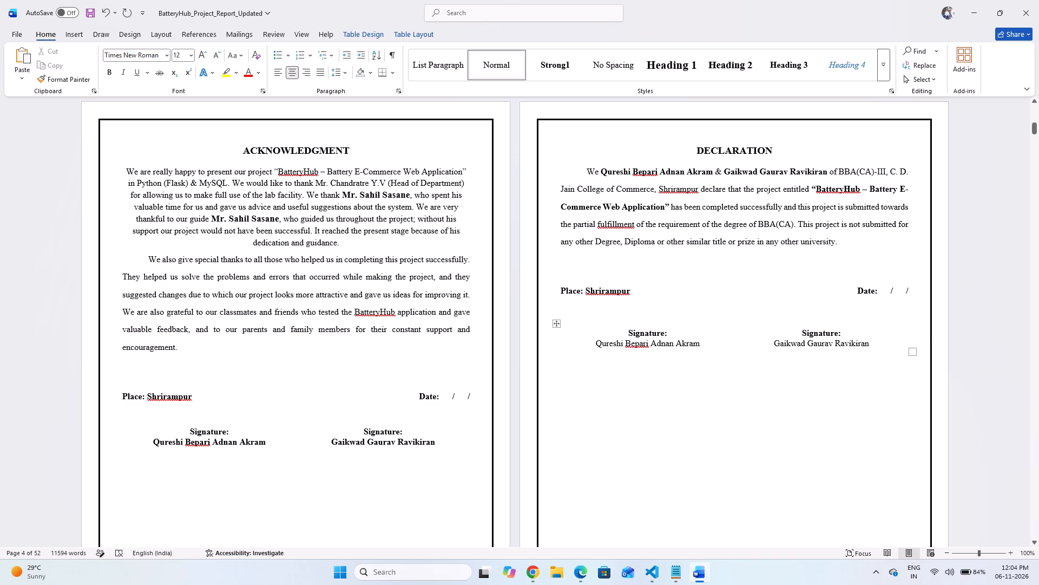
Make the signature block with both students' names on the Declaration page bold.
left_click_drag(591, 339, 857, 357)
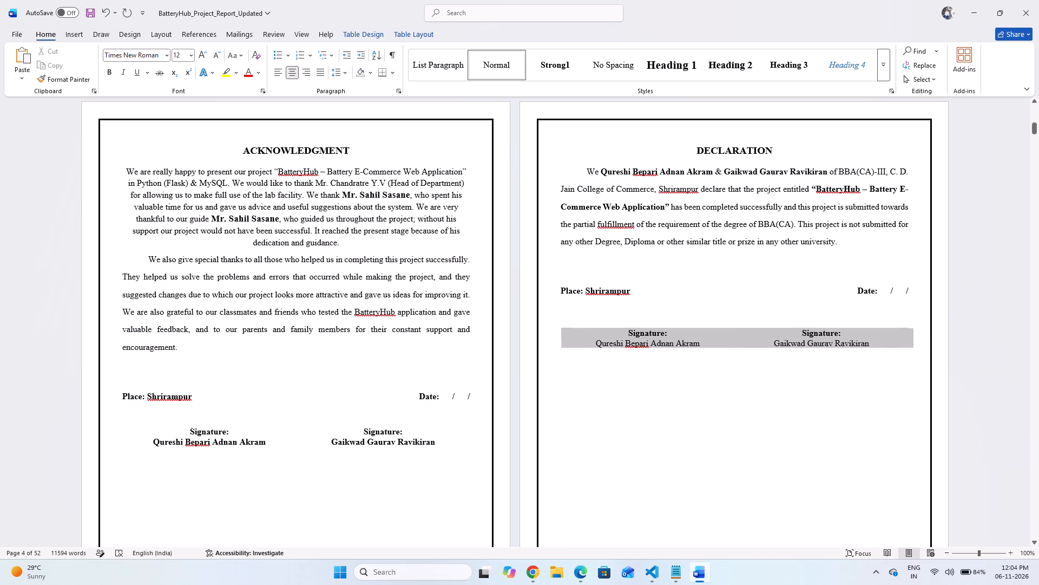
left_click_drag(857, 357, 858, 357)
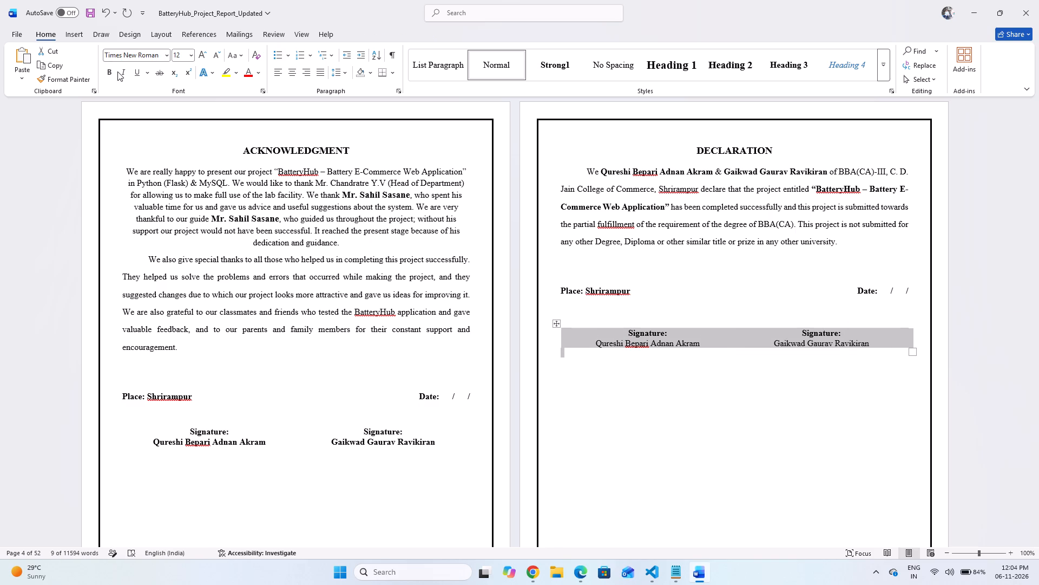
left_click(108, 71)
left_click(108, 71)
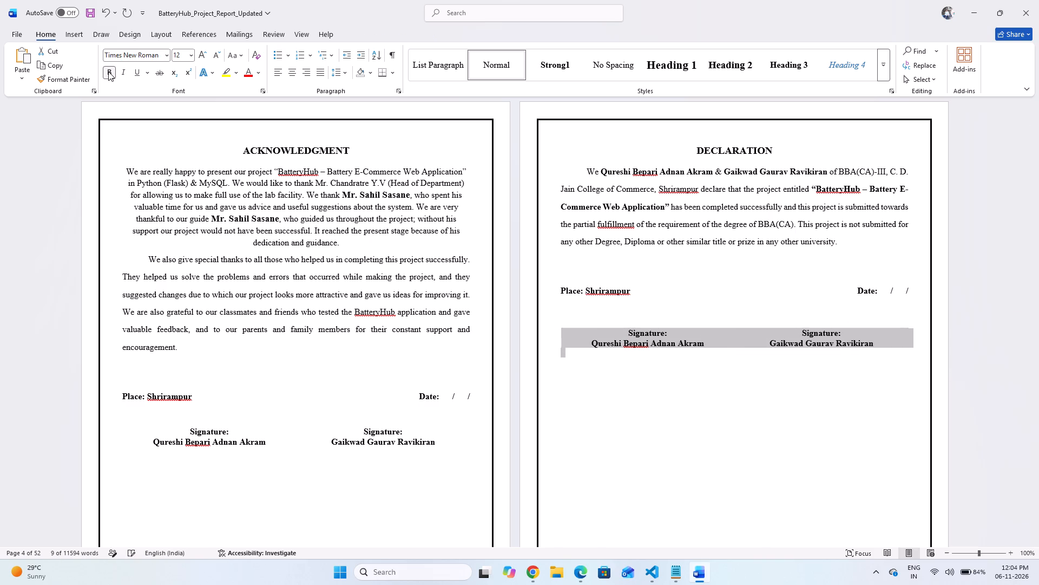
left_click(597, 428)
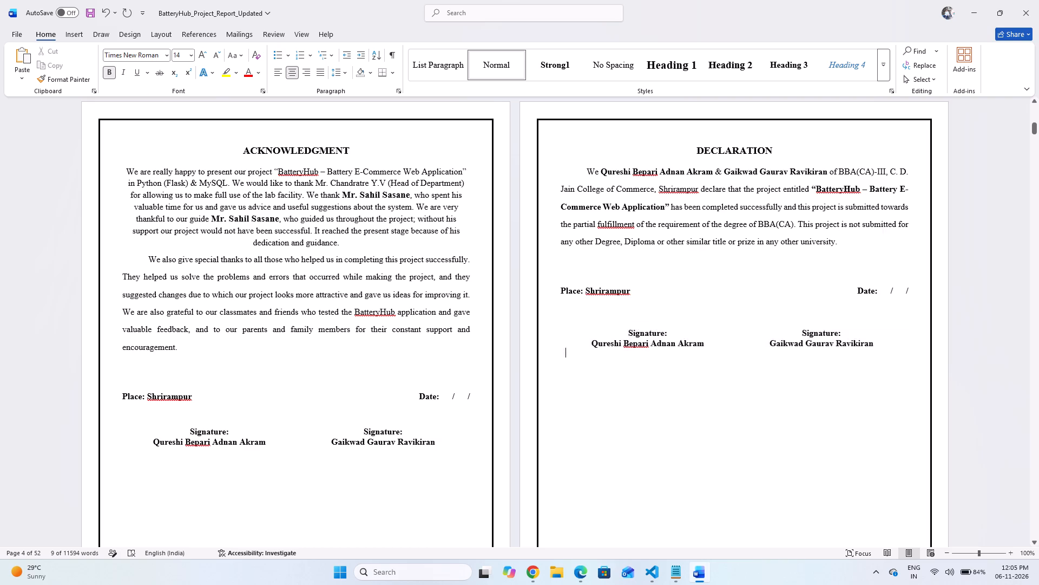
Examine how the INDEX table is laid out across its pages, along with the end of the preceding pages.
scroll(597, 428, "down", 3)
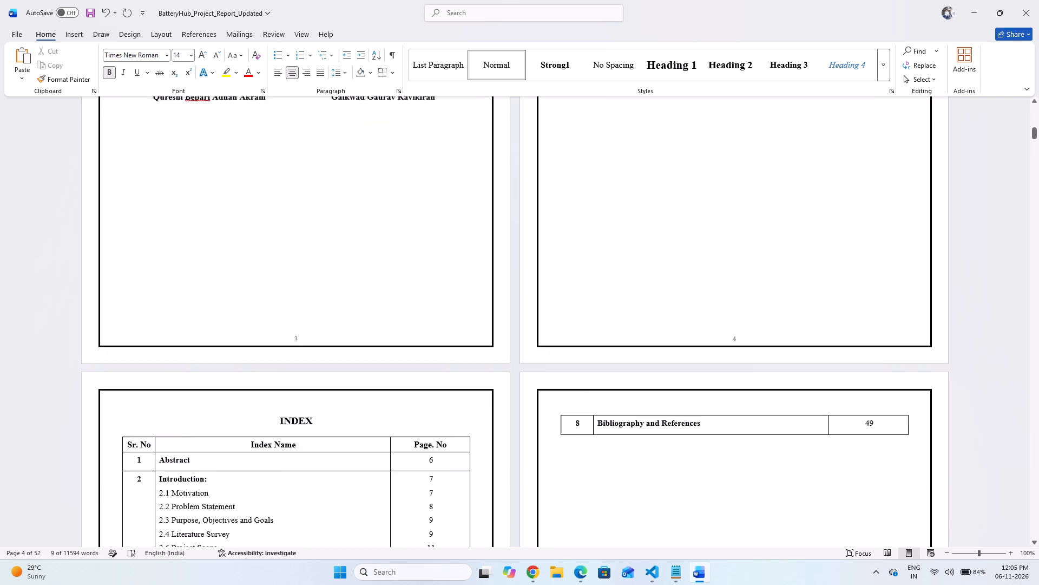
scroll(597, 428, "down", 1)
scroll(597, 428, "up", 2)
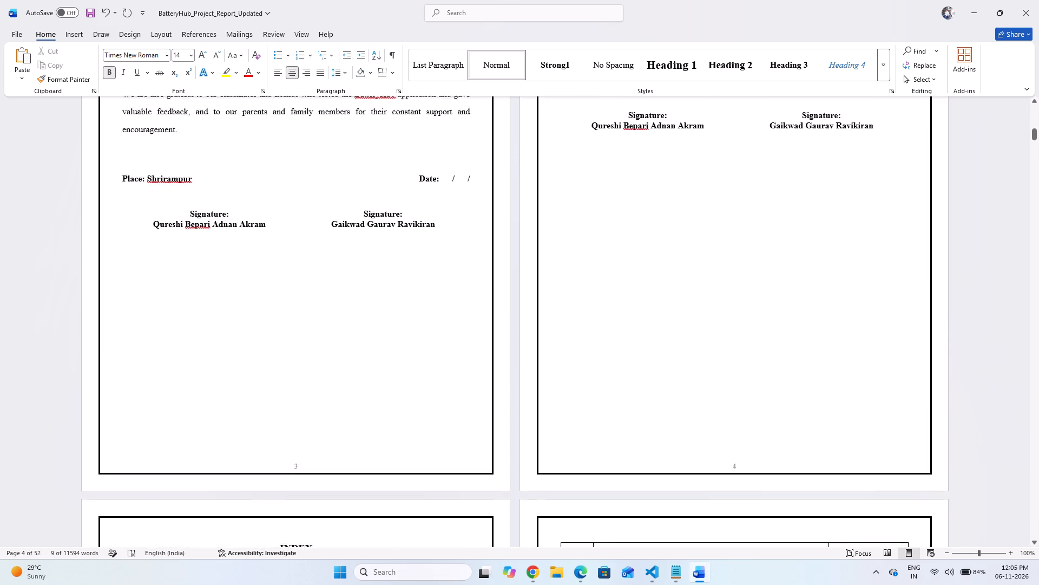
scroll(597, 428, "up", 1)
scroll(597, 428, "down", 3)
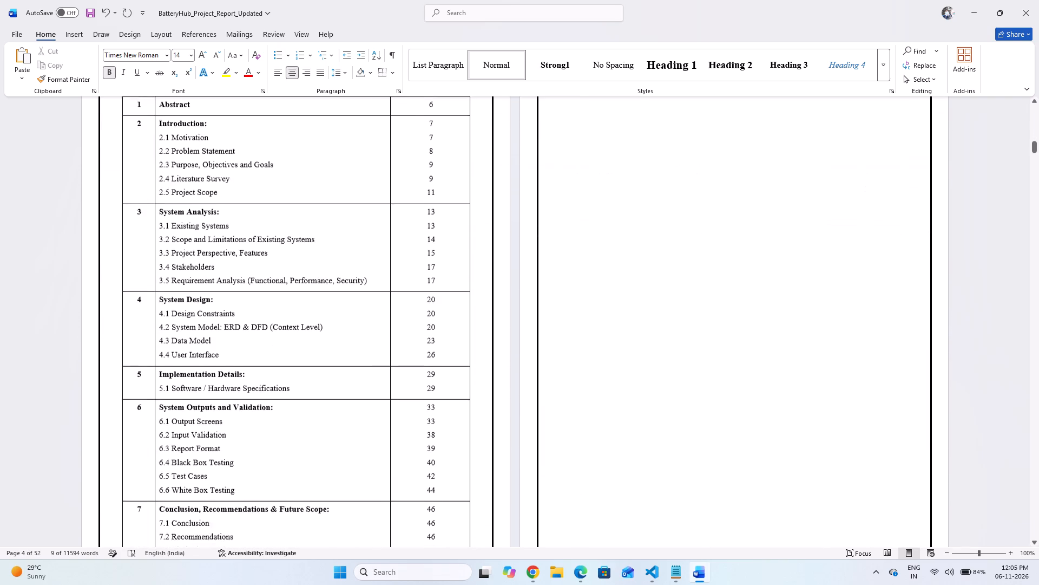
scroll(597, 428, "down", 2)
scroll(597, 428, "up", 2)
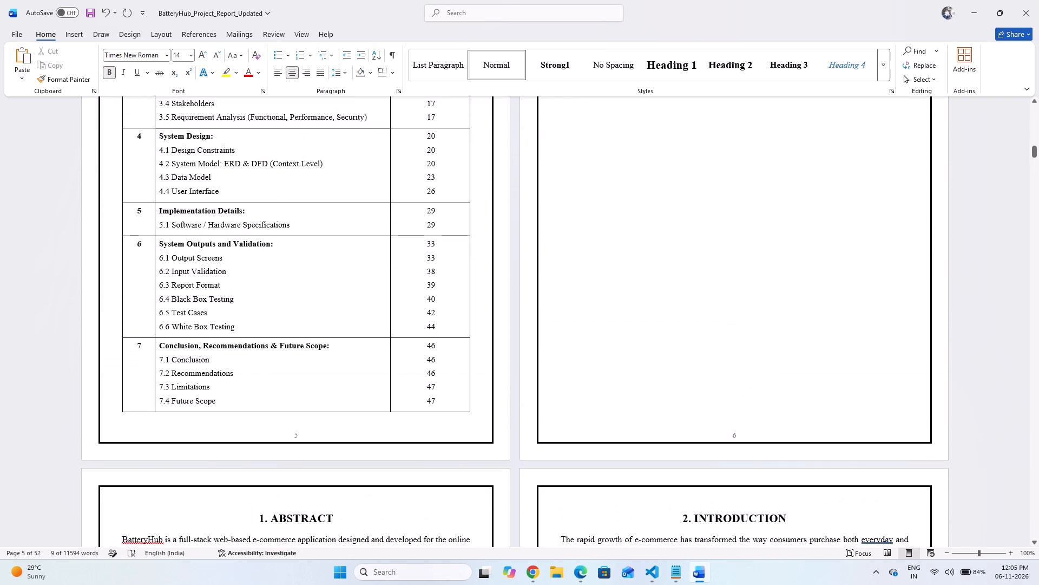
scroll(597, 428, "up", 4)
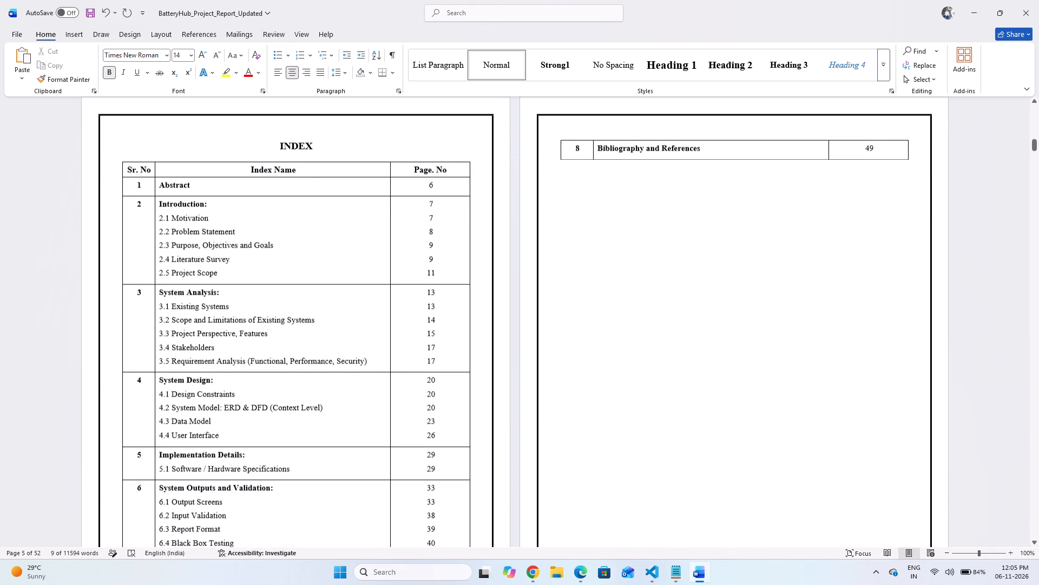
scroll(597, 428, "up", 1)
scroll(597, 317, "left", 1)
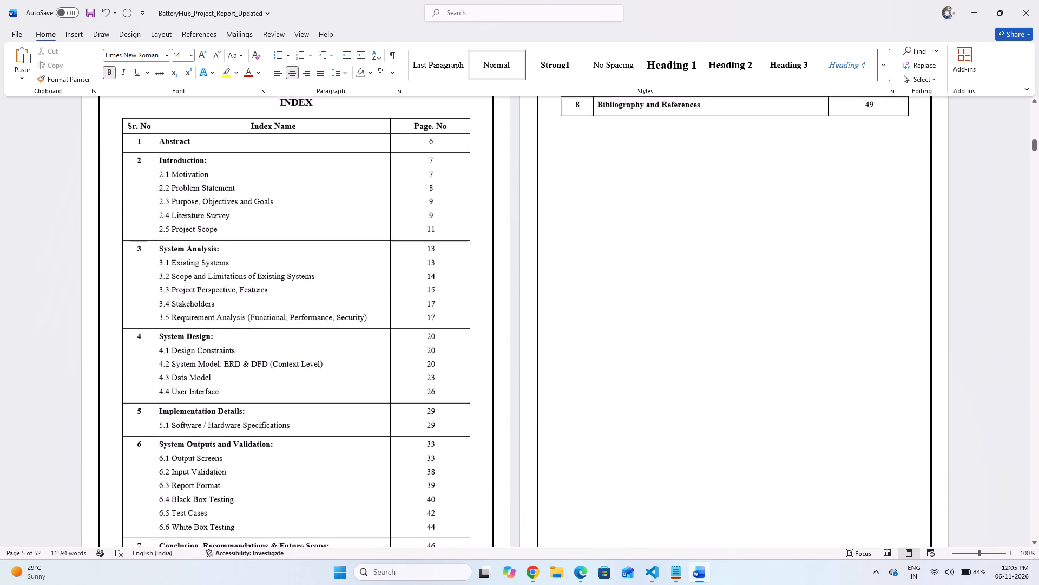
scroll(597, 317, "left", 1)
scroll(127, 222, "down", 1)
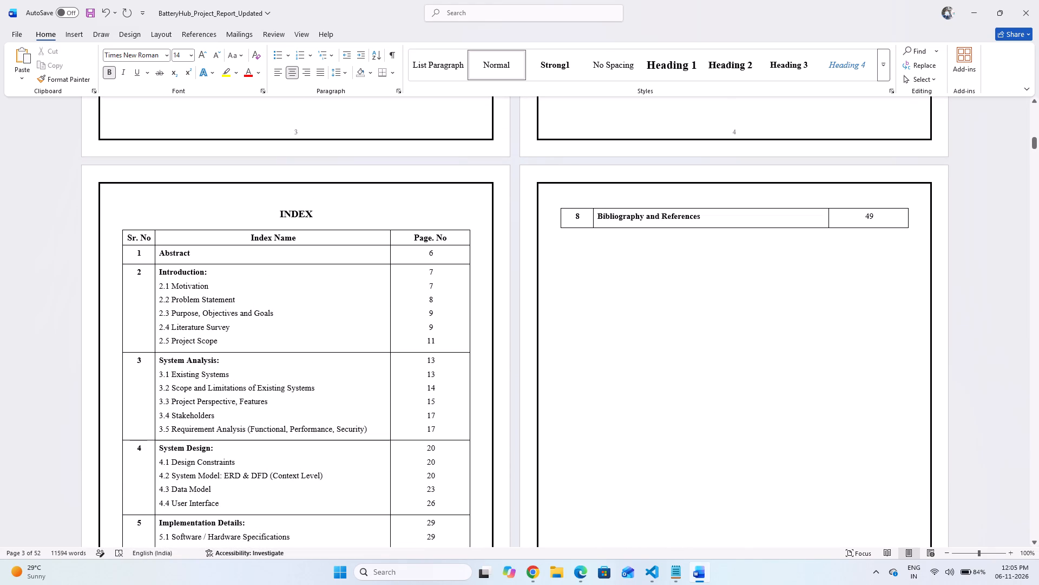
scroll(127, 222, "down", 2)
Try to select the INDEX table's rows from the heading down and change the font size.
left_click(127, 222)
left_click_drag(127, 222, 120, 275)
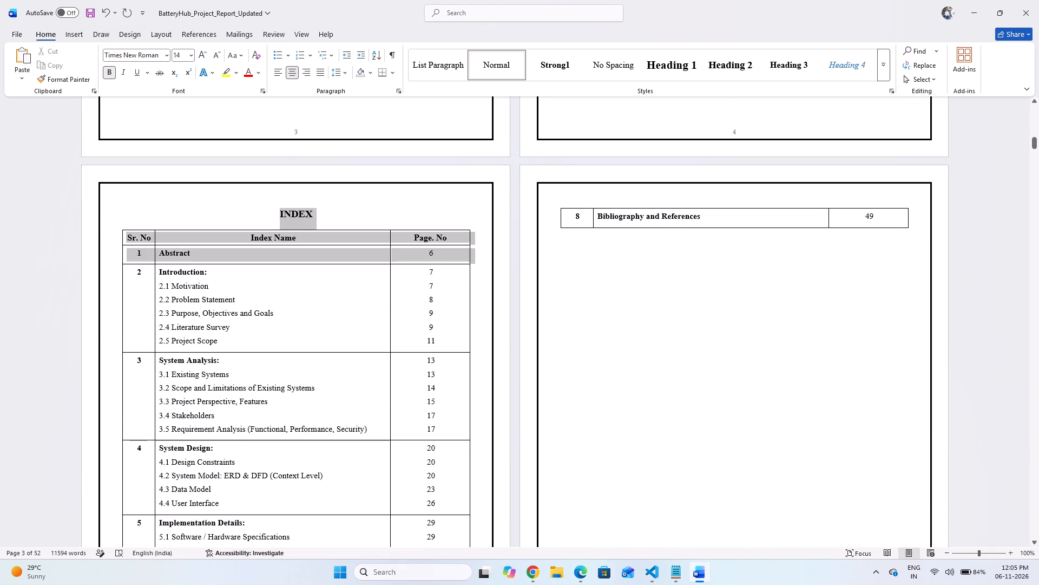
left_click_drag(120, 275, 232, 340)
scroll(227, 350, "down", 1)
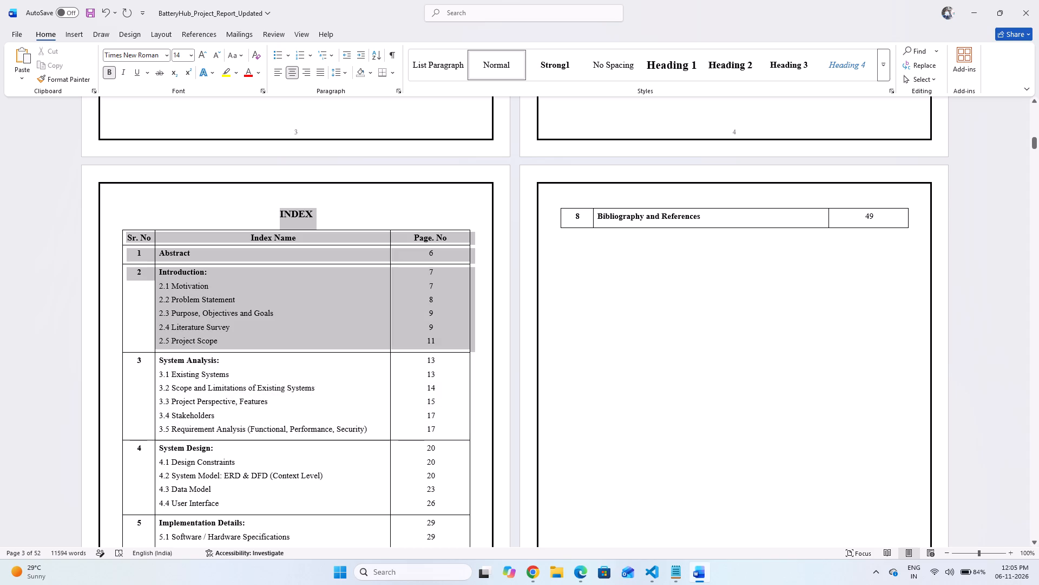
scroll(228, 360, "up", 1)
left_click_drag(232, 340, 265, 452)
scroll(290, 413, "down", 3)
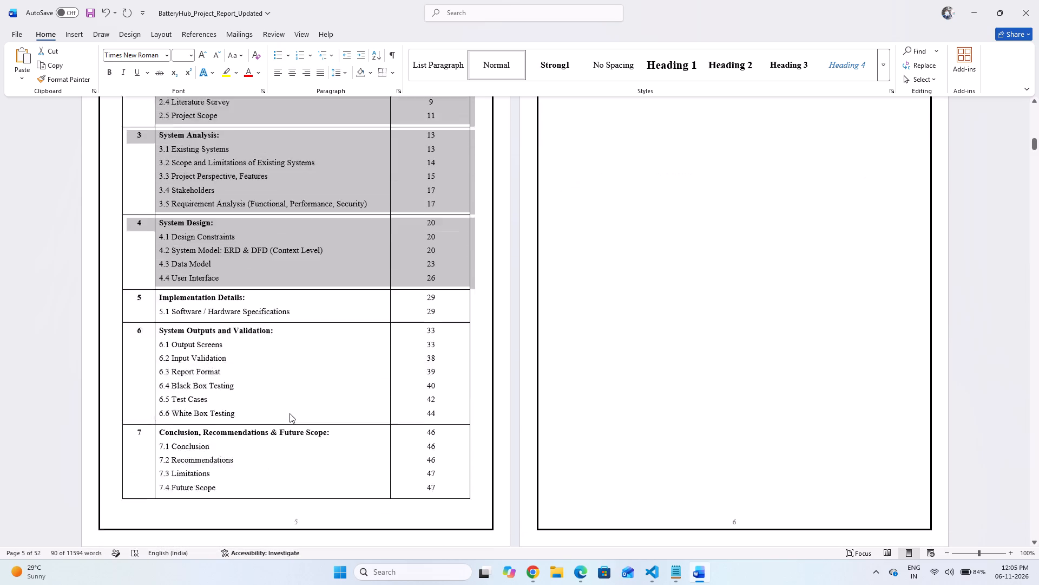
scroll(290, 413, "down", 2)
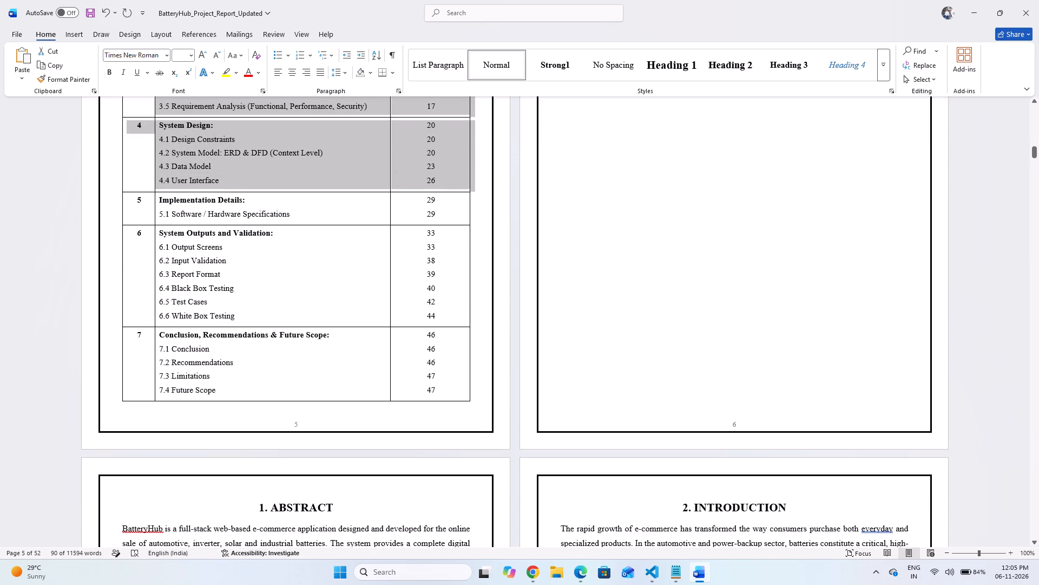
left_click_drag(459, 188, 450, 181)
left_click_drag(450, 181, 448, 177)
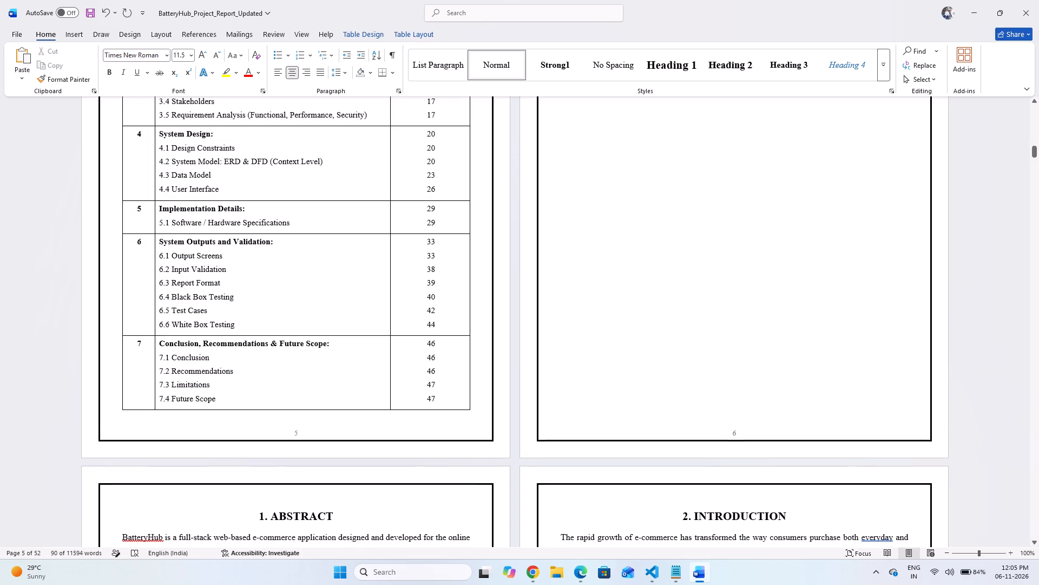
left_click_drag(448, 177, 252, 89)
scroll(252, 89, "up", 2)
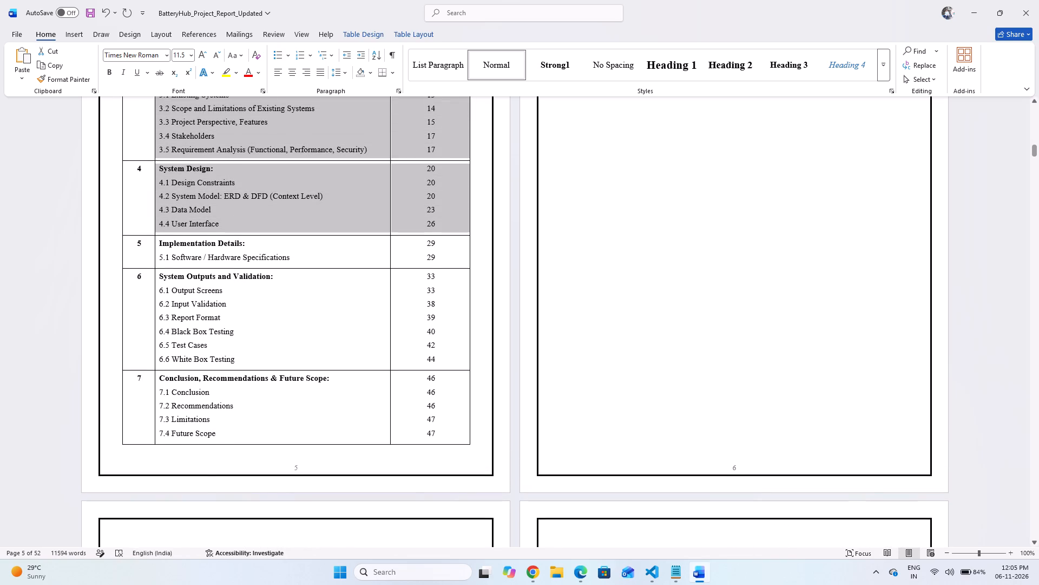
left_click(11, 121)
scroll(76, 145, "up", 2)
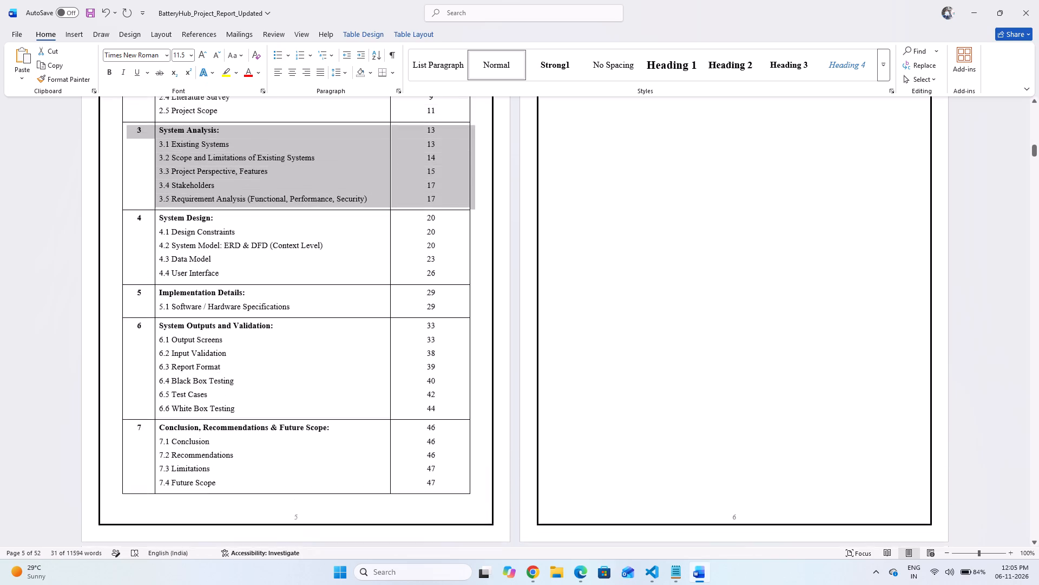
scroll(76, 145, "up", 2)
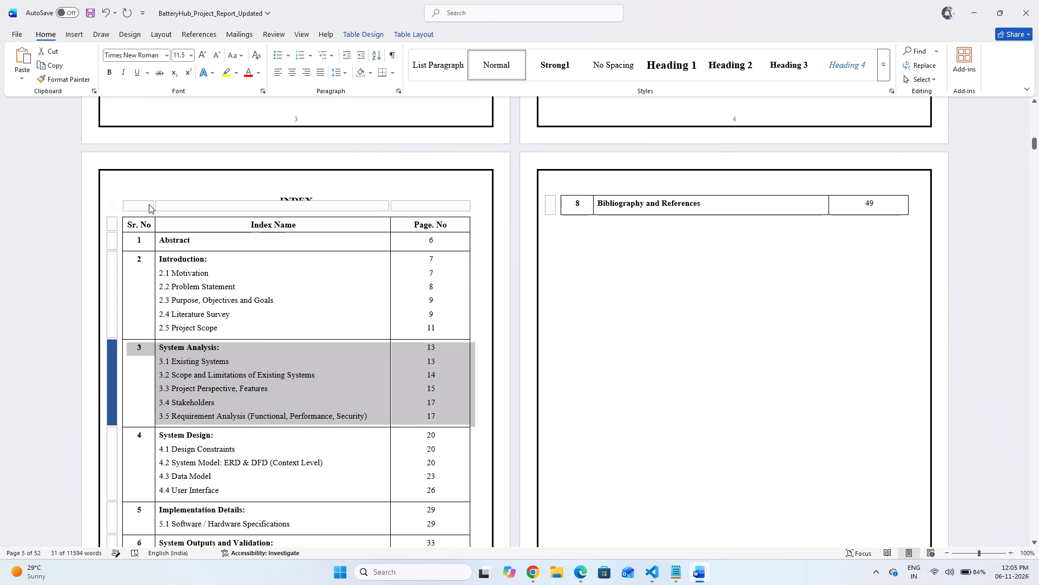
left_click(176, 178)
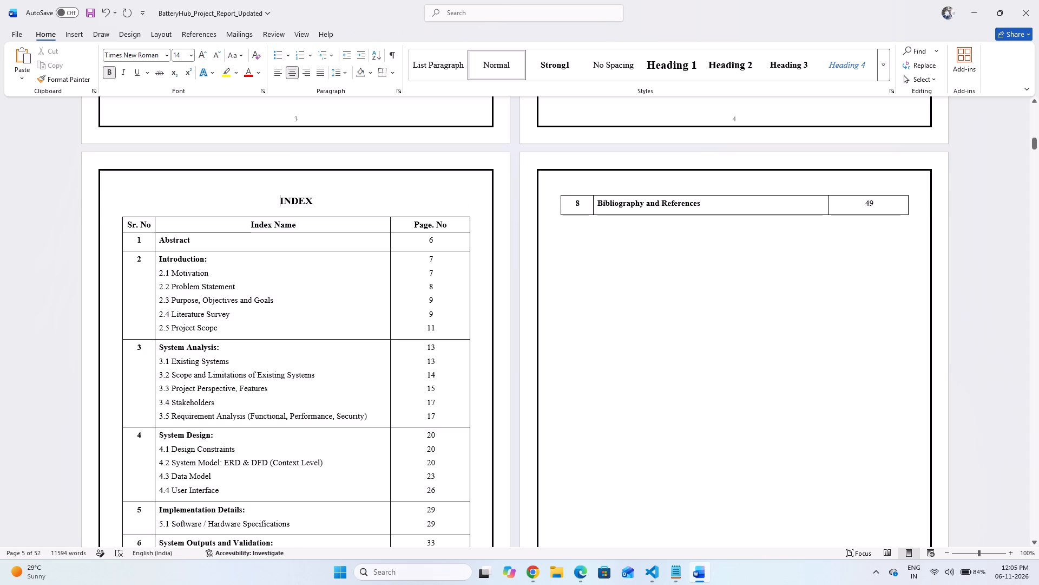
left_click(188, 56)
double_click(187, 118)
Set the font size in the empty page header above the INDEX heading to 10 and return to the body.
double_click(113, 194)
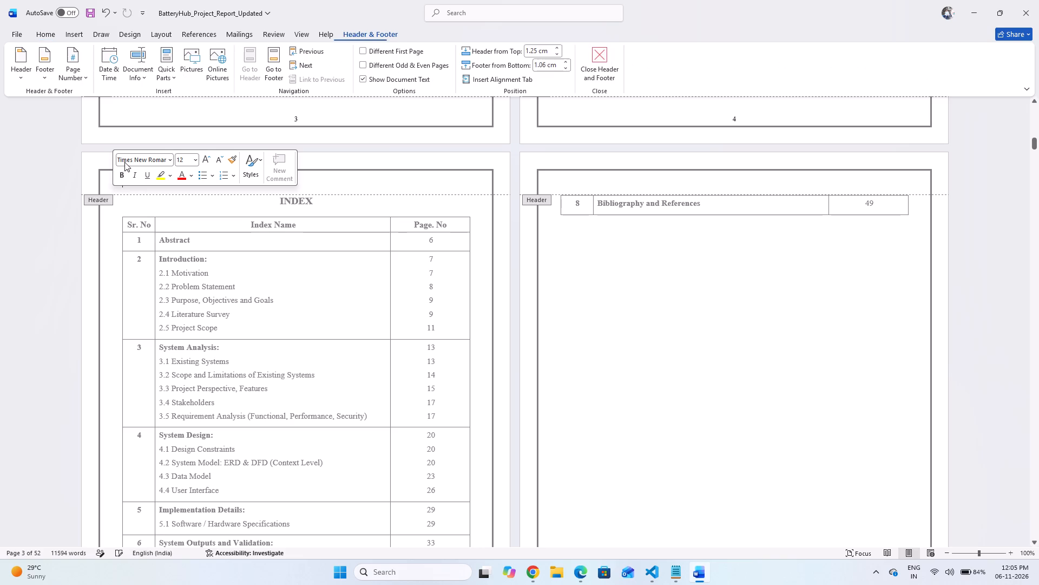
left_click(196, 160)
left_click(195, 198)
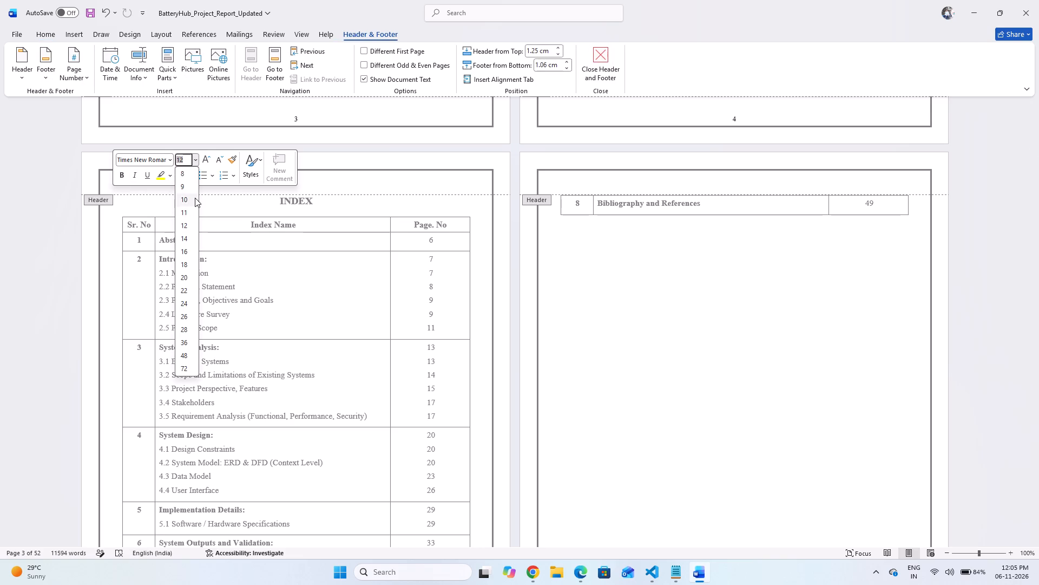
double_click(535, 270)
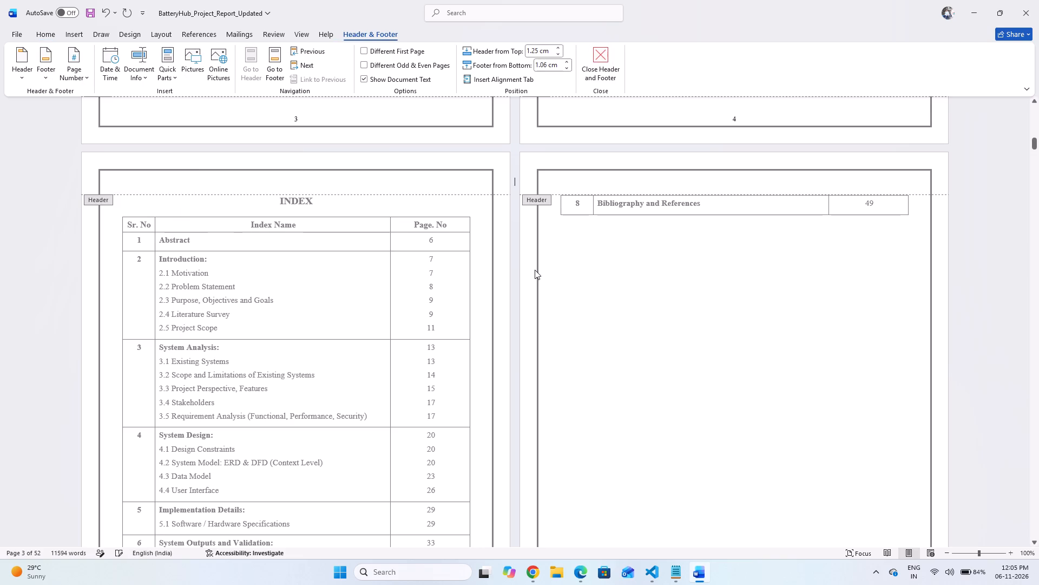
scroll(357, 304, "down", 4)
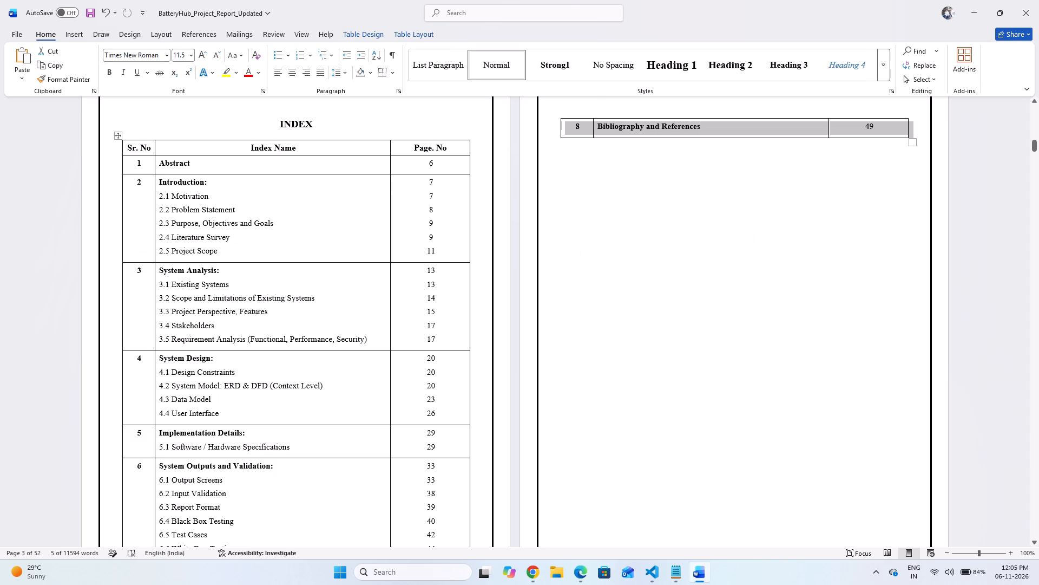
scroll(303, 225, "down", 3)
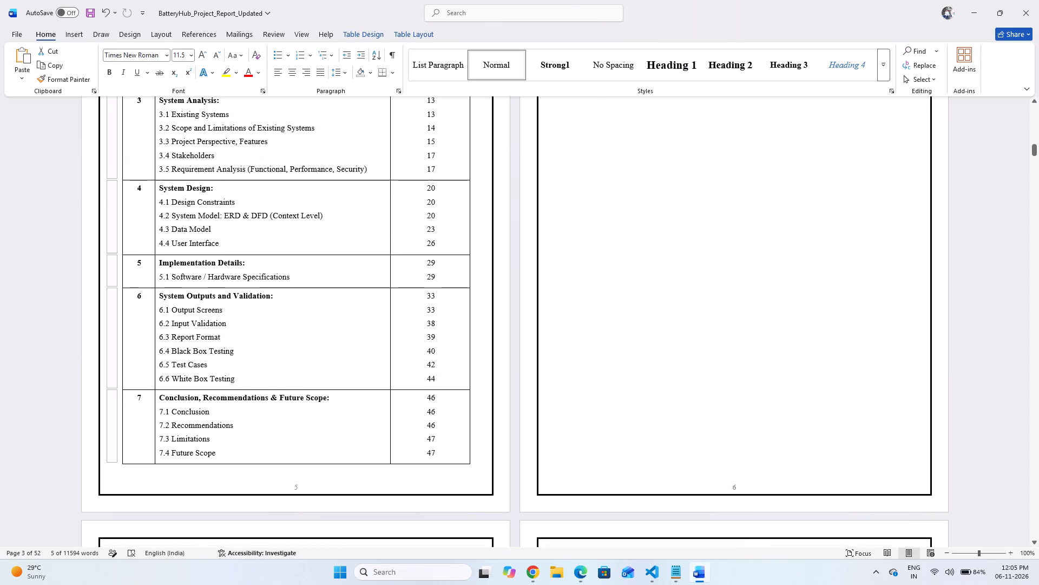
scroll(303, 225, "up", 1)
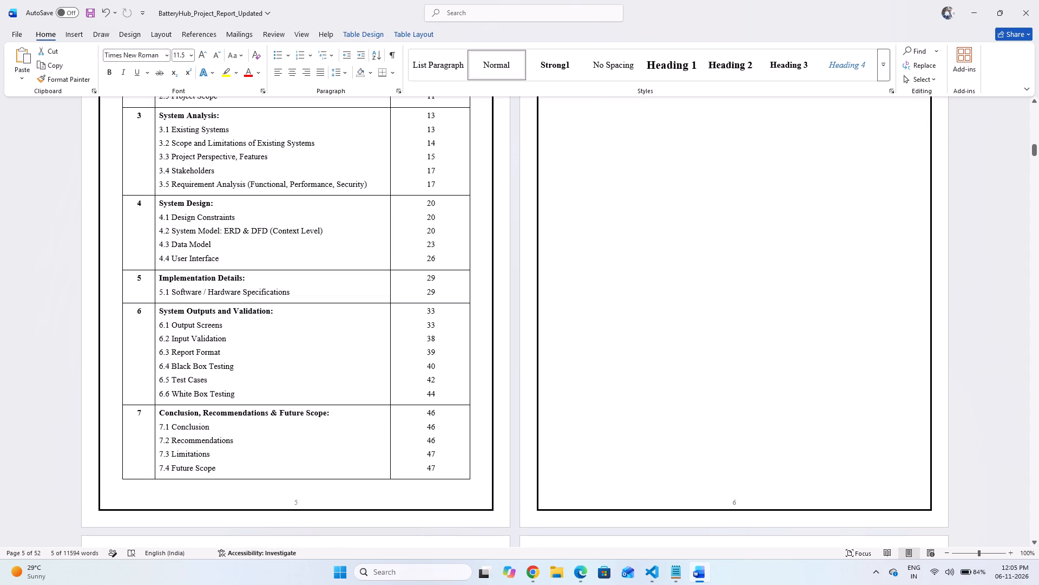
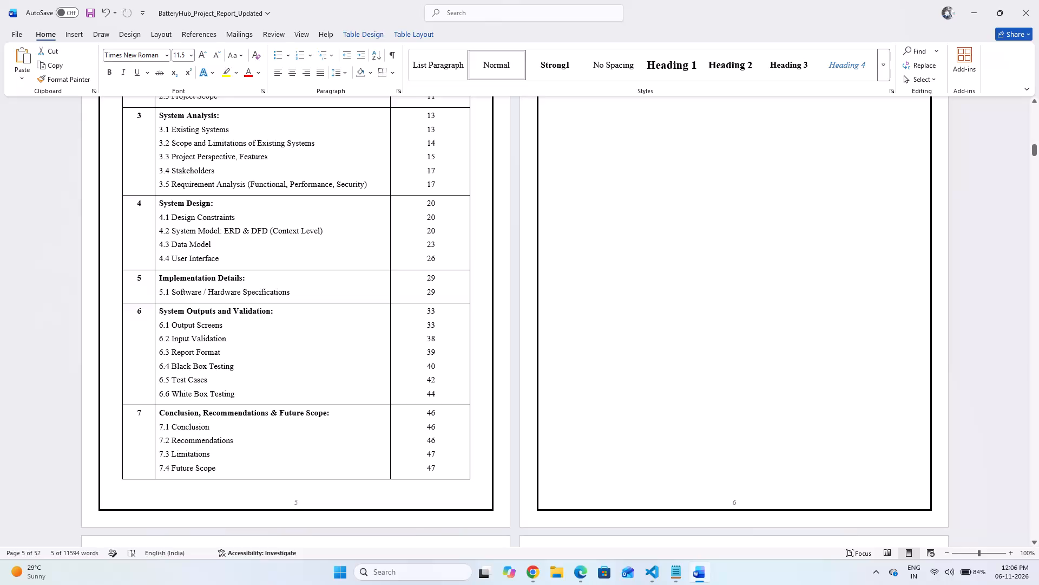
Delete the entries 6.4 Black Box Testing, 6.5 Test Cases and 6.6 White Box Testing from row 6 of the INDEX table.
left_click(239, 394)
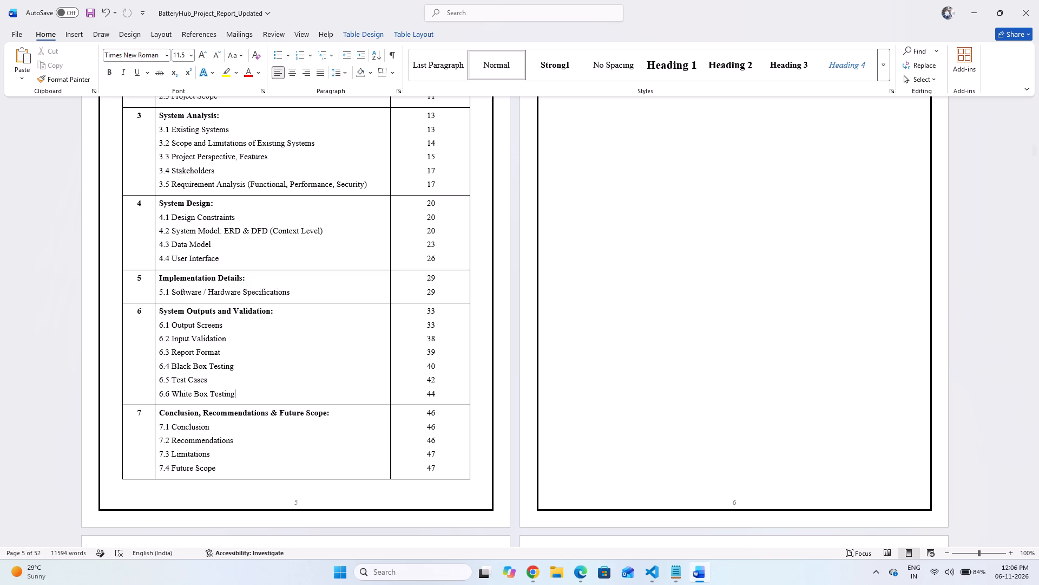
key("BackSpace")
key("BackSpace")
key("BackSpace")
key("BackSpace")
key("BackSpace")
key("BackSpace")
key("BackSpace")
key("BackSpace")
key("BackSpace")
key("BackSpace")
key("BackSpace")
key("BackSpace")
key("BackSpace")
key("BackSpace")
key("BackSpace")
key("BackSpace")
key("BackSpace")
key("BackSpace")
key("BackSpace")
key("BackSpace")
key("BackSpace")
key("BackSpace")
key("BackSpace")
key("BackSpace")
key("BackSpace")
key("BackSpace")
key("BackSpace")
key("BackSpace")
key("BackSpace")
key("BackSpace")
key("BackSpace")
key("BackSpace")
key("BackSpace")
key("BackSpace")
key("BackSpace")
key("BackSpace")
key("BackSpace")
key("BackSpace")
key("BackSpace")
key("BackSpace")
key("BackSpace")
key("BackSpace")
key("BackSpace")
key("BackSpace")
key("BackSpace")
key("BackSpace")
key("BackSpace")
key("BackSpace")
key("BackSpace")
key("BackSpace")
key("BackSpace")
key("BackSpace")
key("BackSpace")
key("BackSpace")
key("BackSpace")
key("BackSpace")
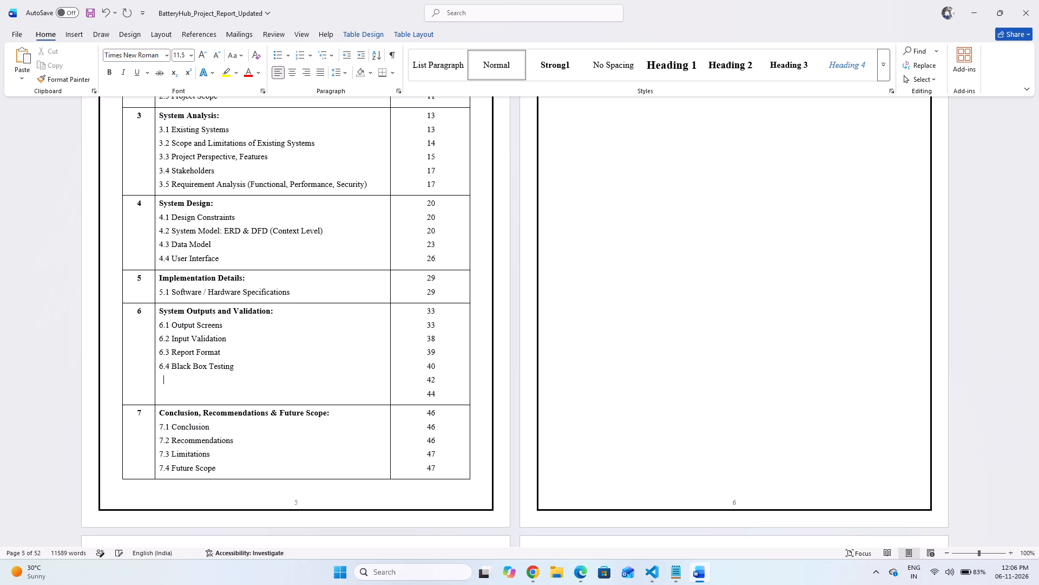
key("BackSpace")
key("BackSpace")
key("BackSpace")
key("BackSpace")
key("BackSpace")
key("BackSpace")
key("BackSpace")
key("BackSpace")
key("BackSpace")
key("BackSpace")
key("BackSpace")
key("BackSpace")
key("BackSpace")
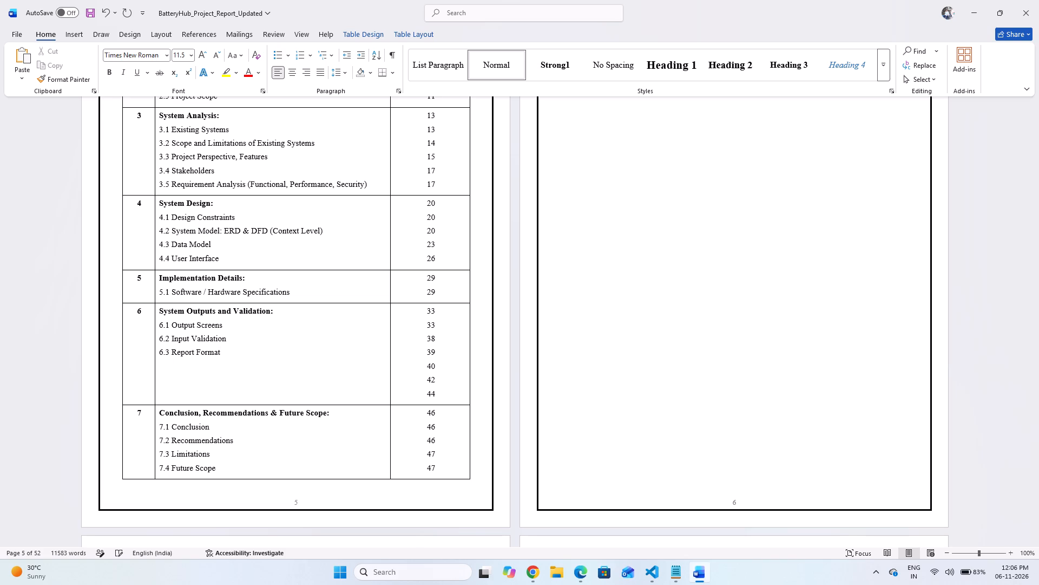
Remove the page numbers 40, 42 and 44 and their empty lines from row 6 of the INDEX table.
left_click(442, 391)
key("BackSpace")
key("BackSpace")
key("BackSpace")
key("BackSpace")
key("BackSpace")
key("BackSpace")
key("BackSpace")
key("BackSpace")
key("BackSpace")
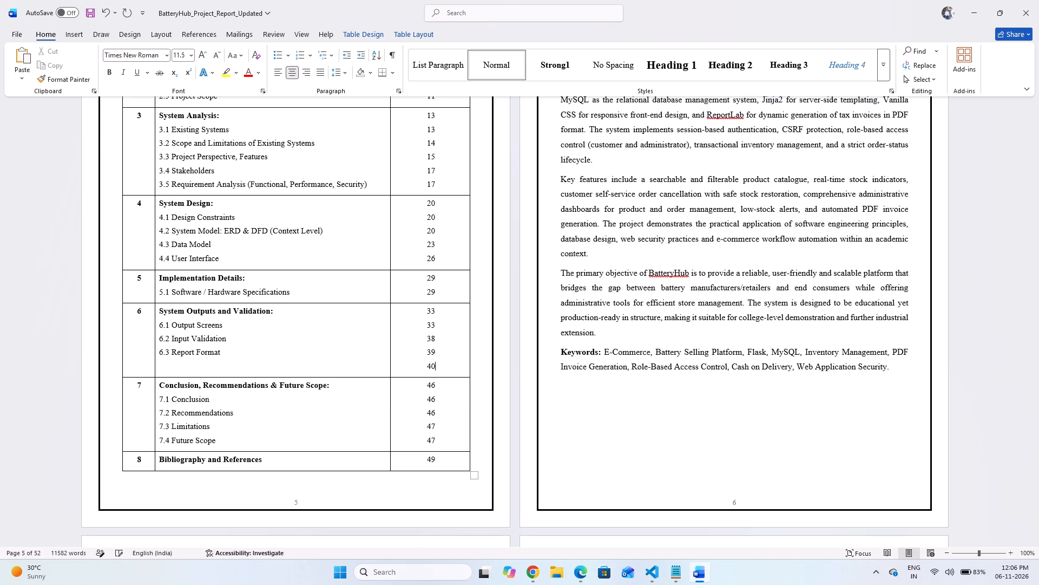
key("BackSpace")
key("BackSpace")
key("BackSpace")
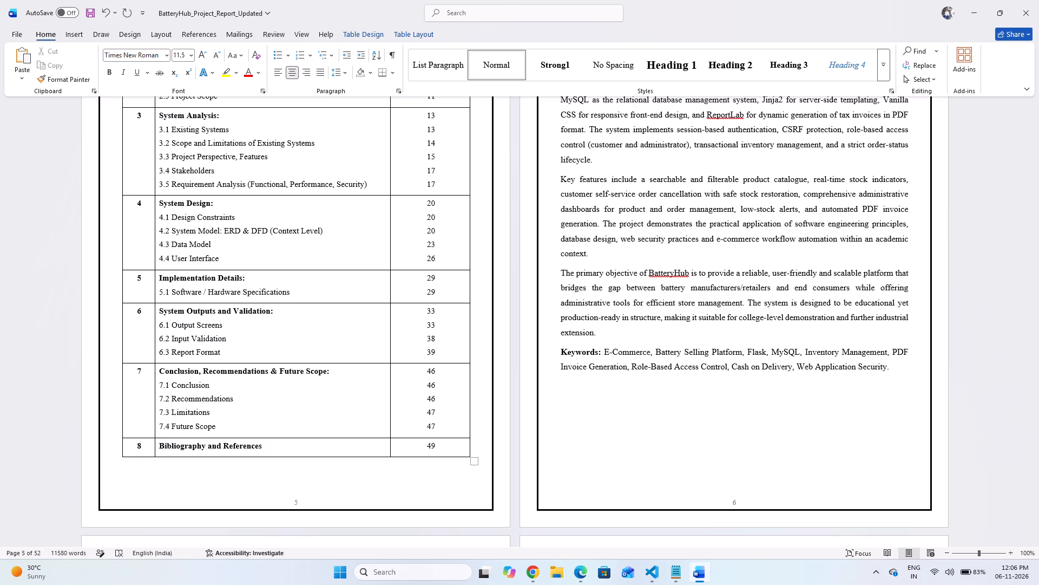
Split "ReportLab" into "Report Lab" in the second paragraph of the Abstract.
scroll(300, 495, "down", 2)
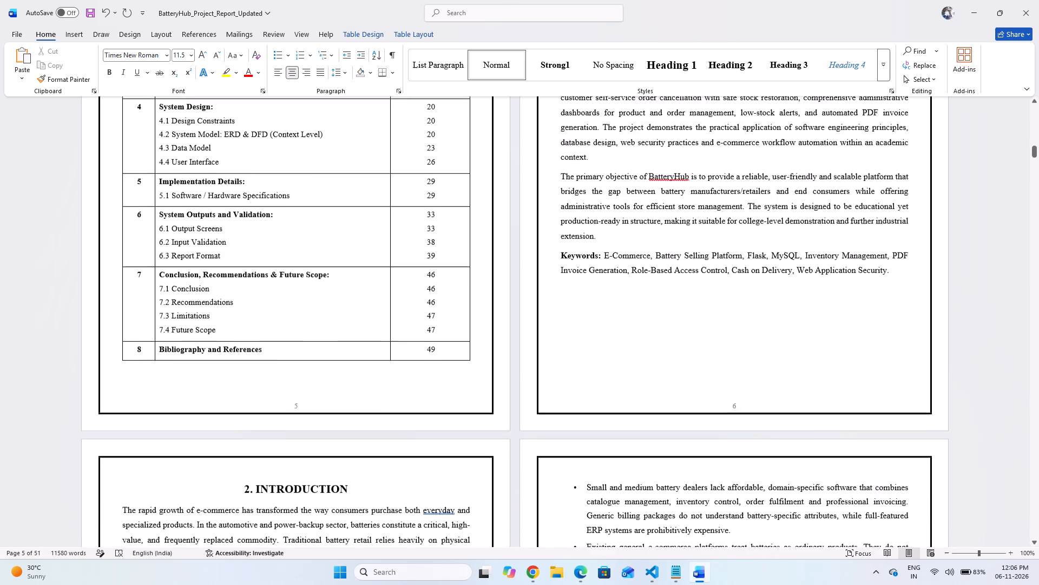
scroll(300, 495, "up", 4)
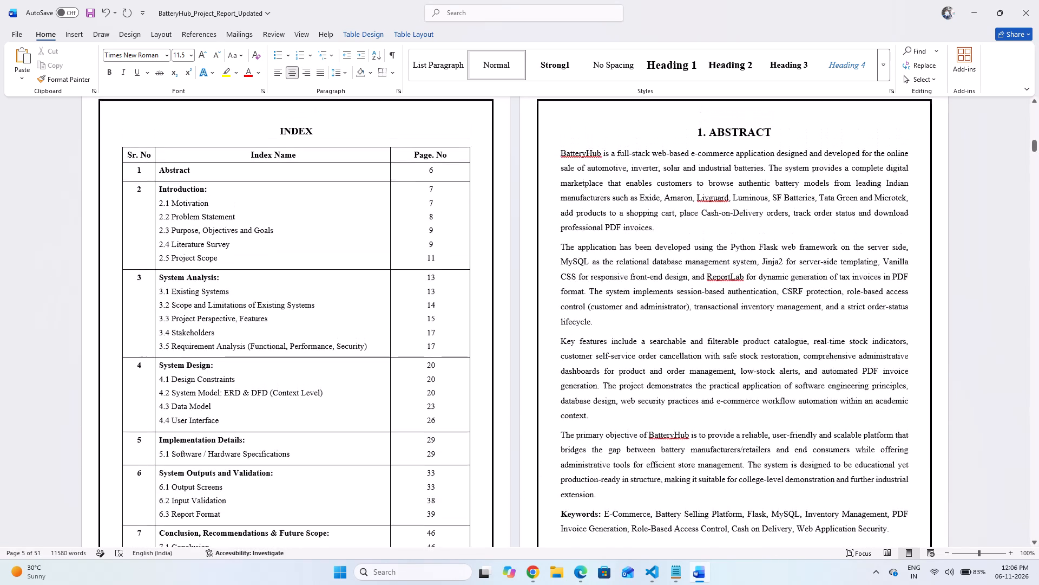
scroll(300, 495, "up", 2)
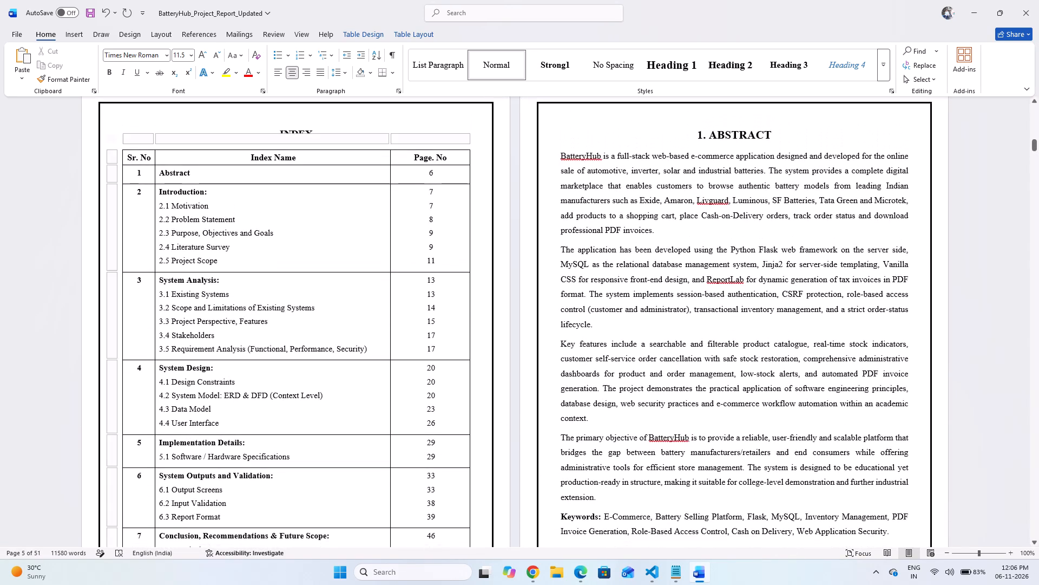
scroll(674, 317, "down", 1)
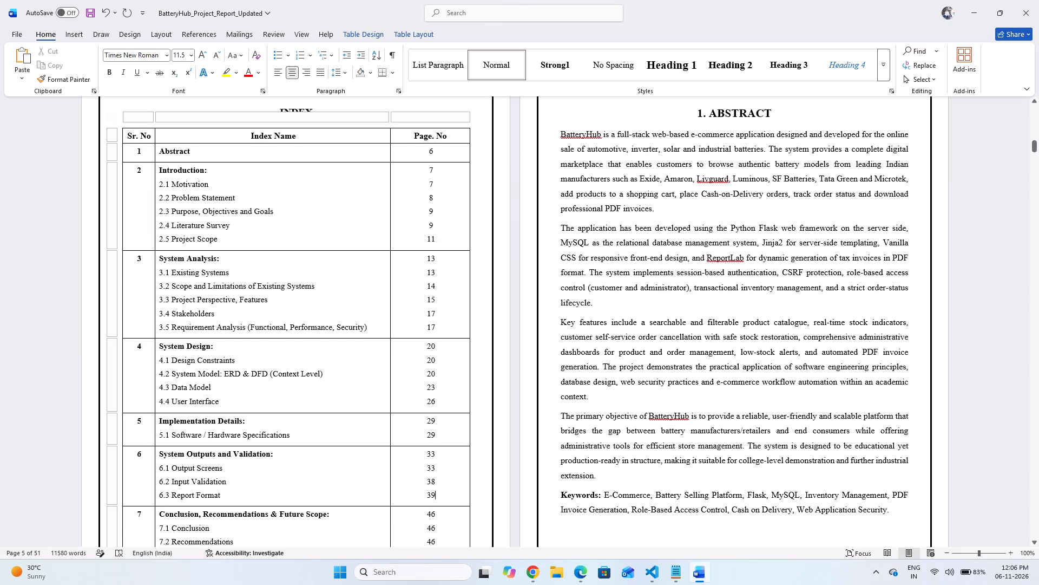
left_click(729, 260)
key("space")
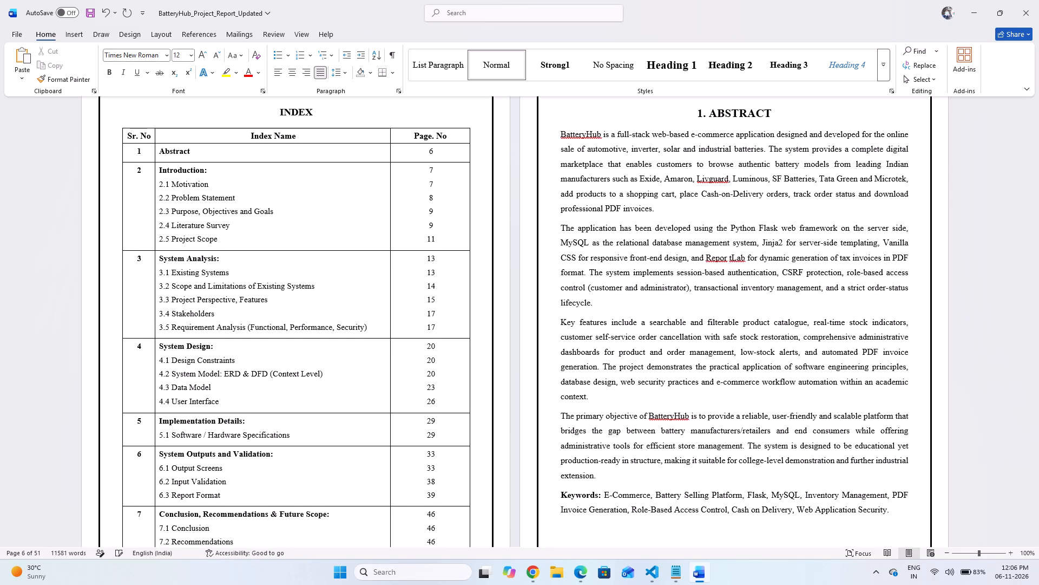
key("BackSpace")
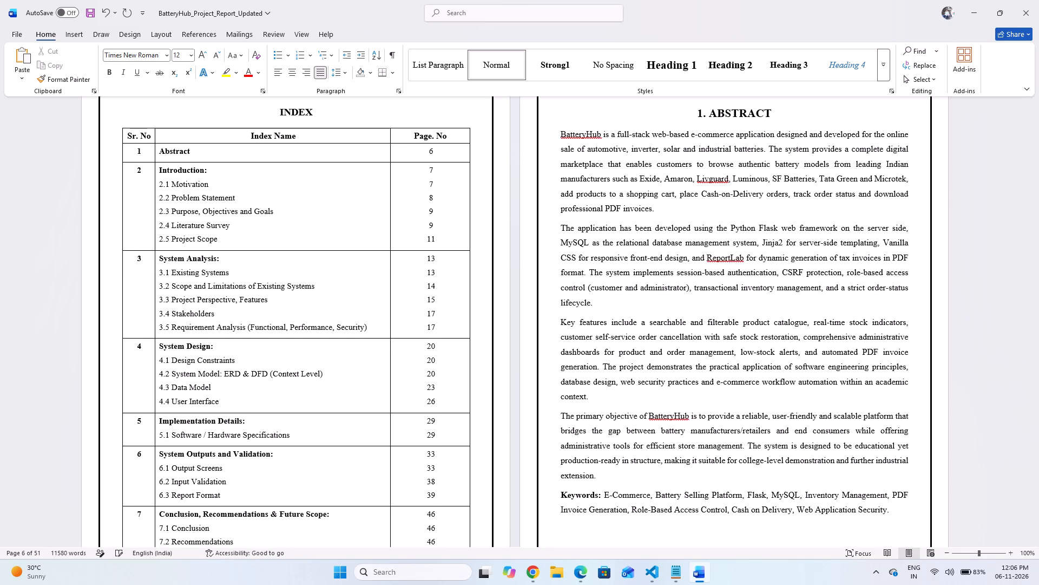
key("Right")
key("space")
Hyphenate "Livguard" as "Liv-guard" in the first paragraph of the Abstract.
scroll(743, 281, "down", 1)
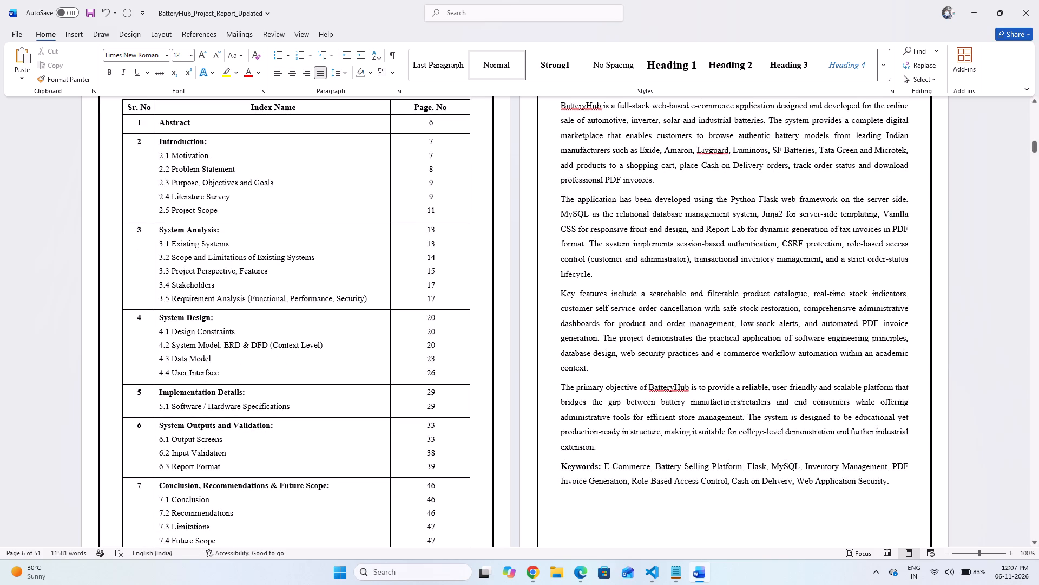
scroll(743, 281, "up", 1)
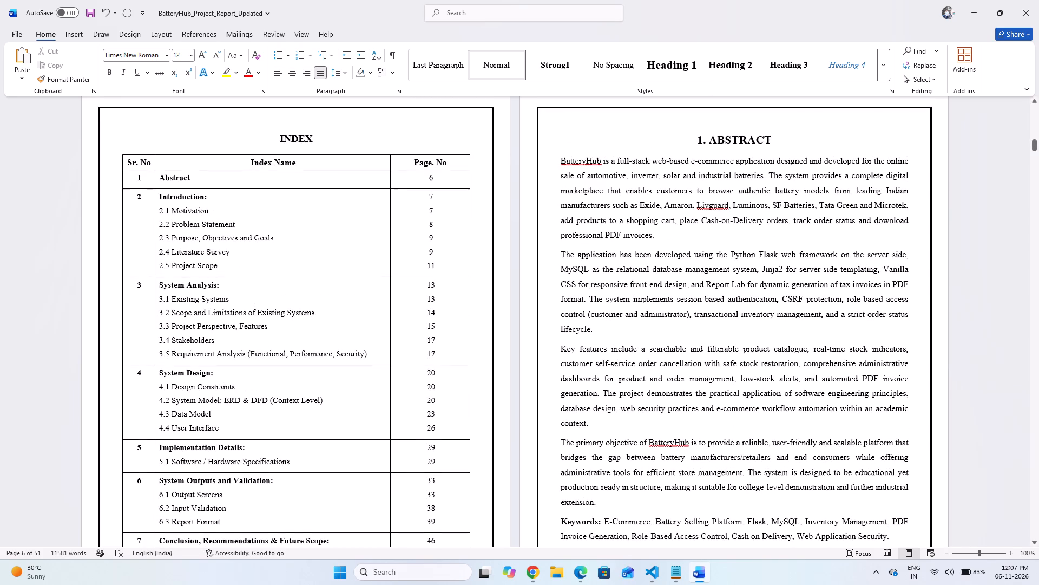
left_click(708, 207)
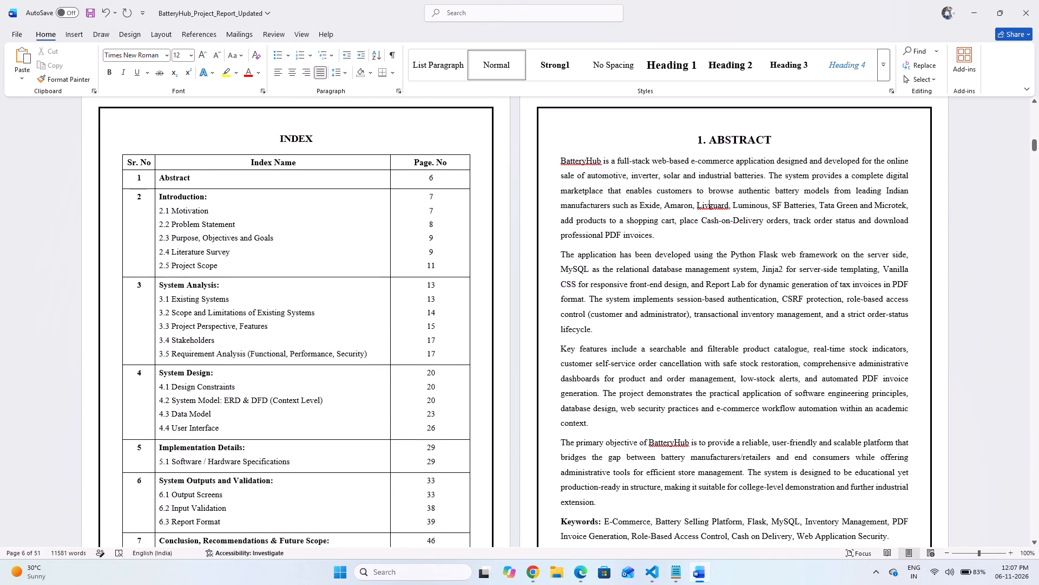
key("minus")
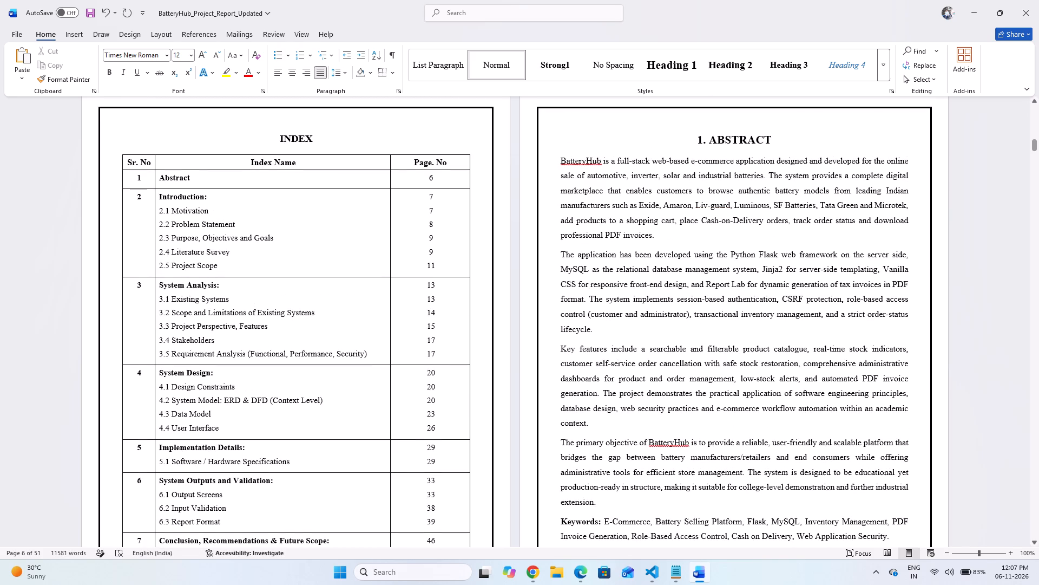
Change "BatteryHub" to "Battery Hub" at the start of the Abstract and in its primary-objective paragraph.
left_click(586, 161)
key("space")
scroll(622, 237, "down", 1)
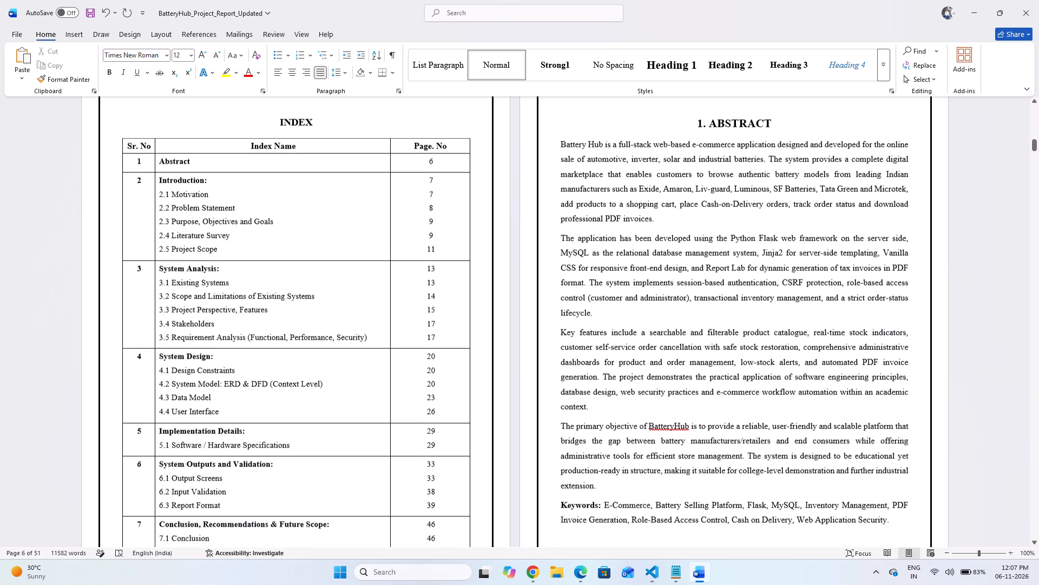
scroll(622, 237, "down", 2)
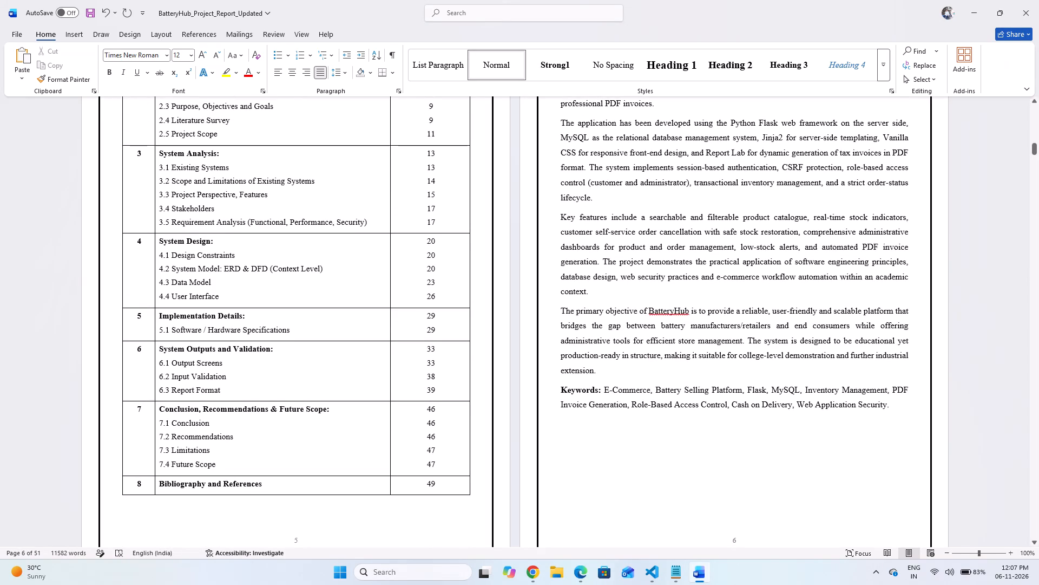
left_click(673, 308)
key("space")
Look through the report from the Introduction to the chapter 6 testing sections and the start of chapter 7.
scroll(679, 352, "down", 2)
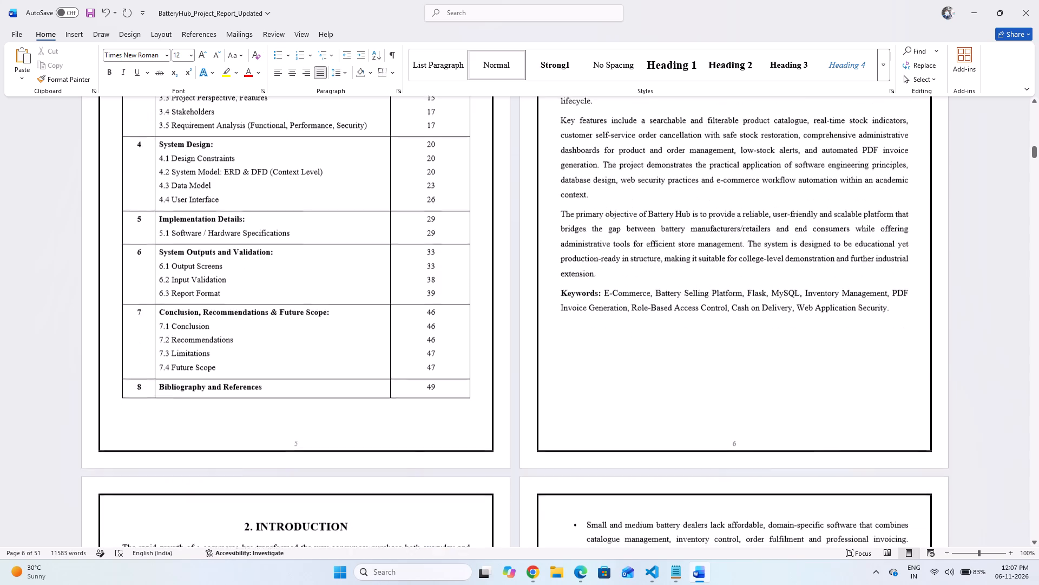
scroll(679, 352, "down", 5)
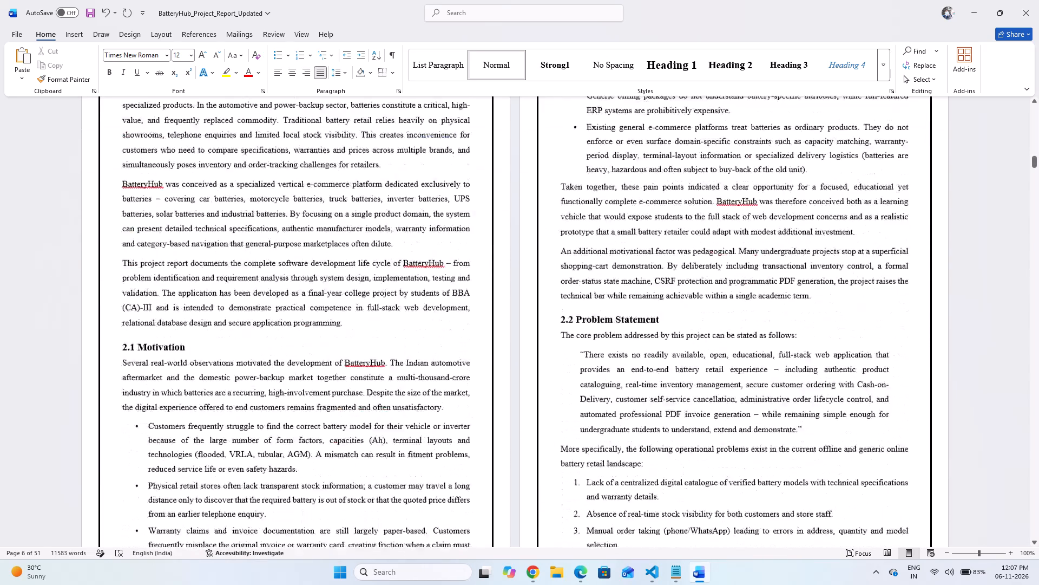
scroll(679, 352, "down", 4)
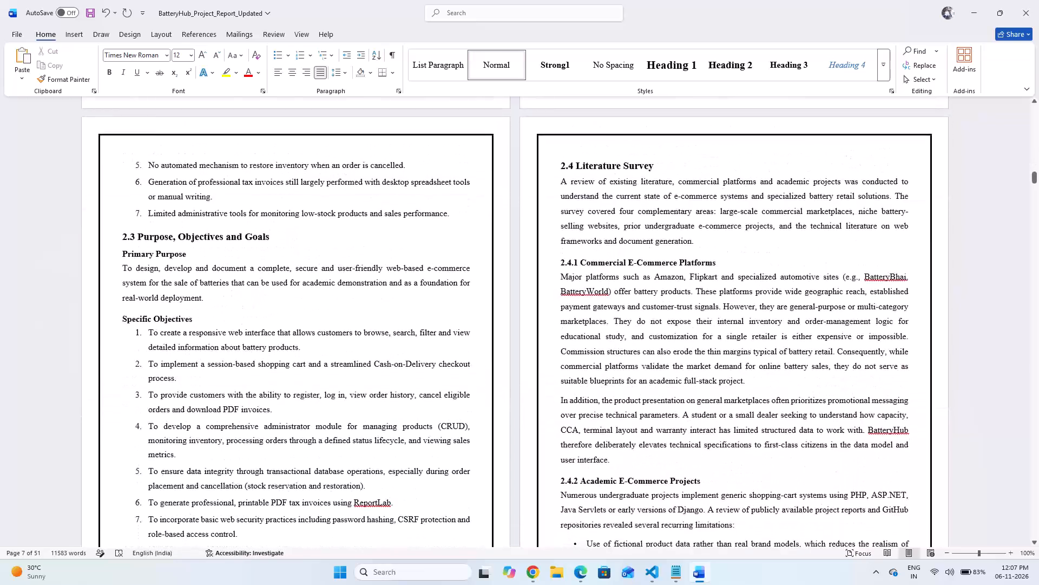
scroll(679, 352, "down", 2)
scroll(679, 352, "up", 4)
scroll(679, 352, "down", 4)
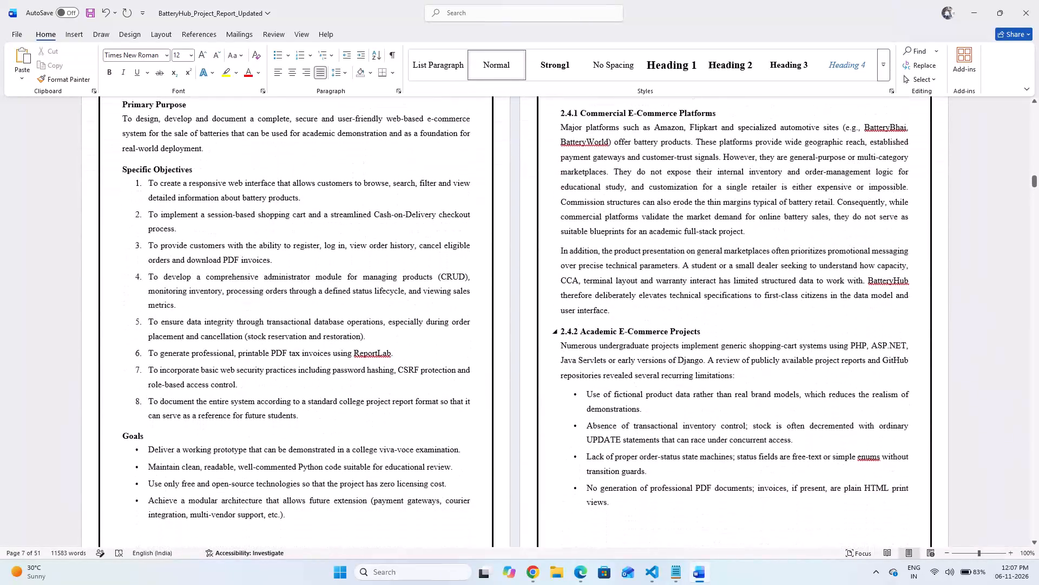
scroll(679, 352, "down", 12)
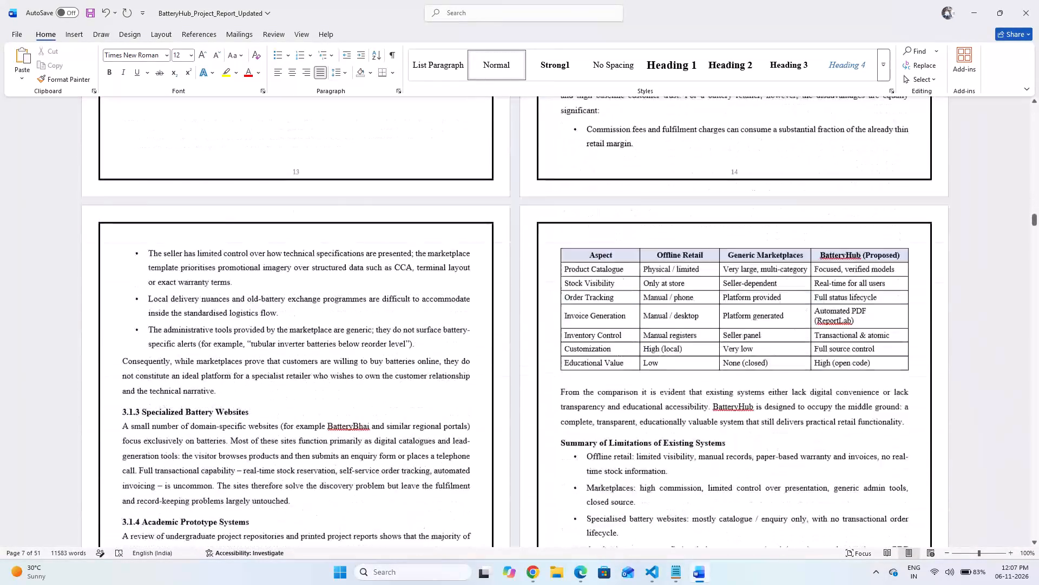
scroll(679, 352, "up", 4)
scroll(679, 352, "down", 16)
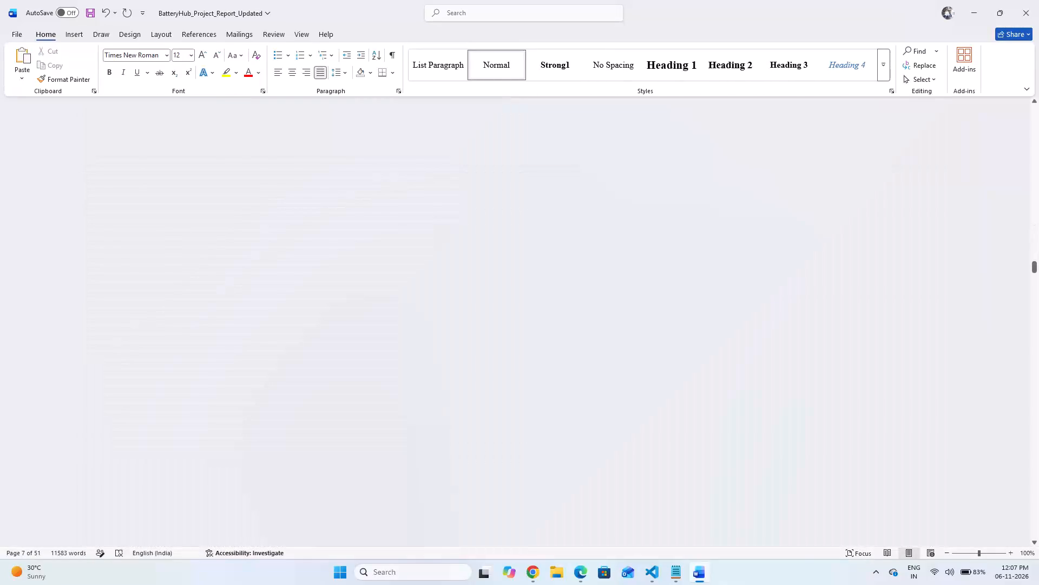
scroll(679, 352, "down", 7)
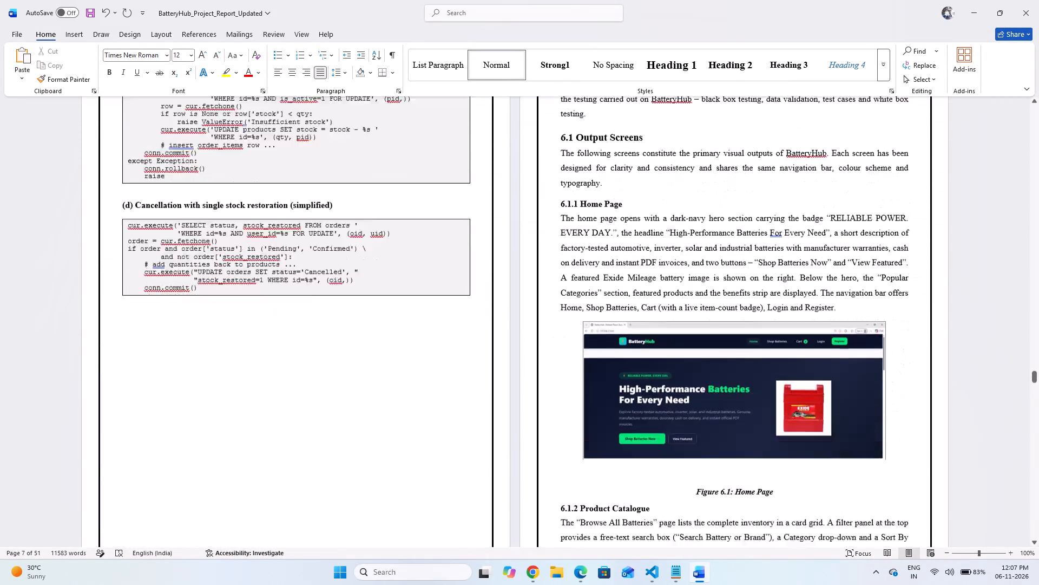
scroll(679, 352, "down", 9)
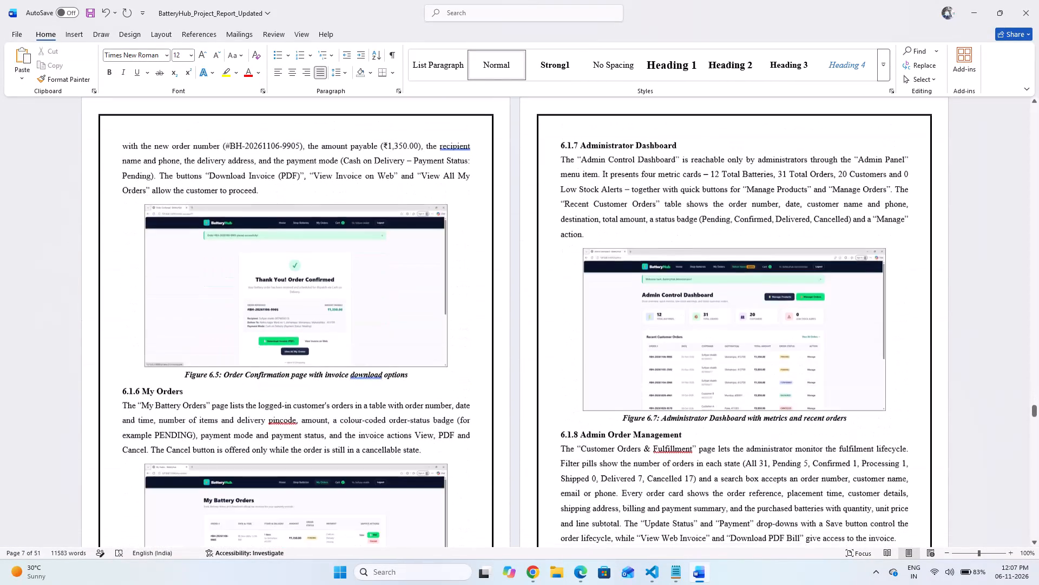
scroll(679, 352, "down", 5)
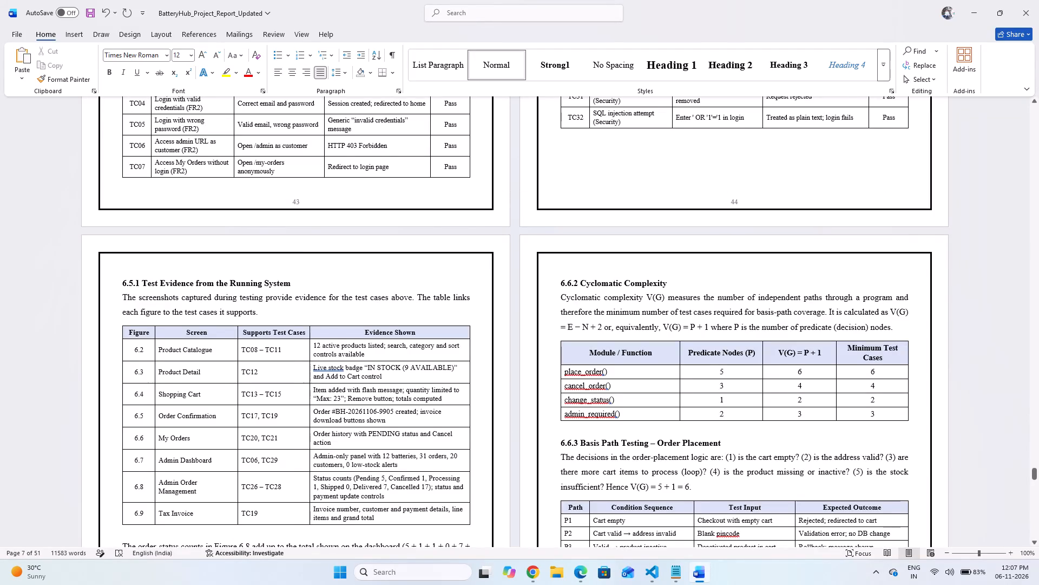
scroll(680, 337, "down", 20)
scroll(680, 337, "down", 18)
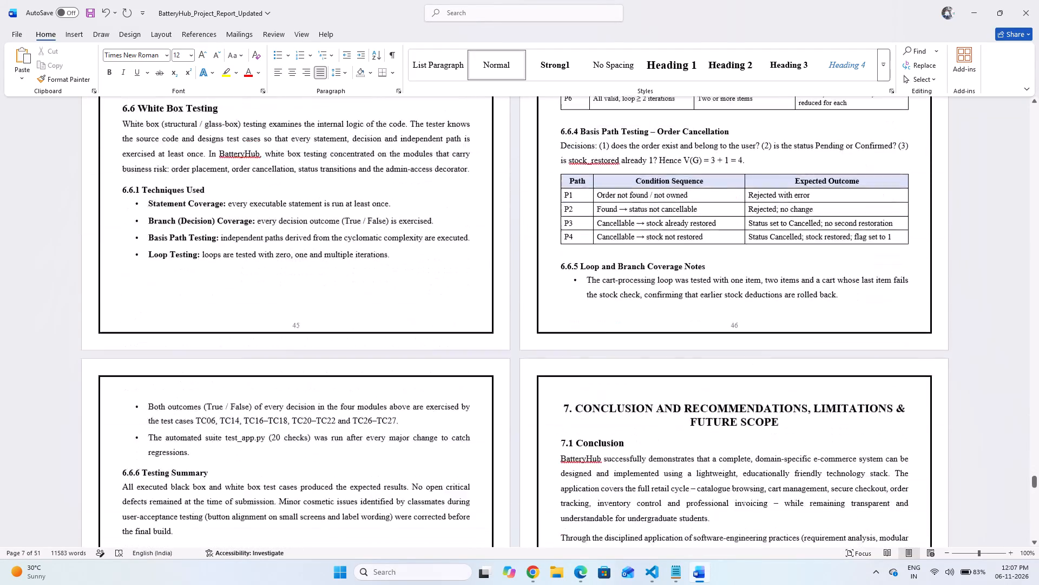
scroll(680, 337, "down", 1)
scroll(680, 337, "up", 1)
scroll(645, 290, "down", 1)
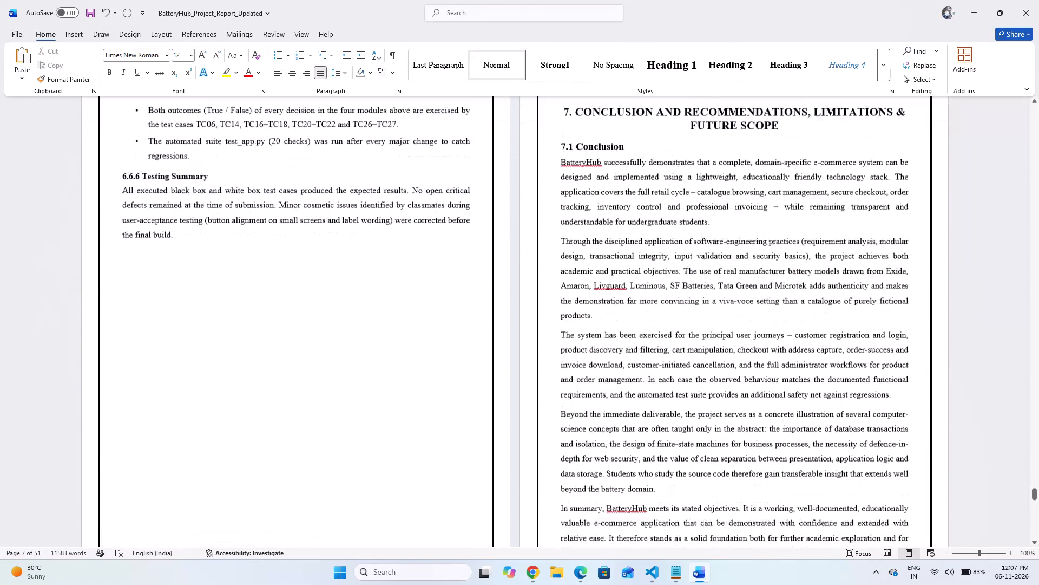
scroll(645, 290, "down", 1)
scroll(645, 290, "left", 2)
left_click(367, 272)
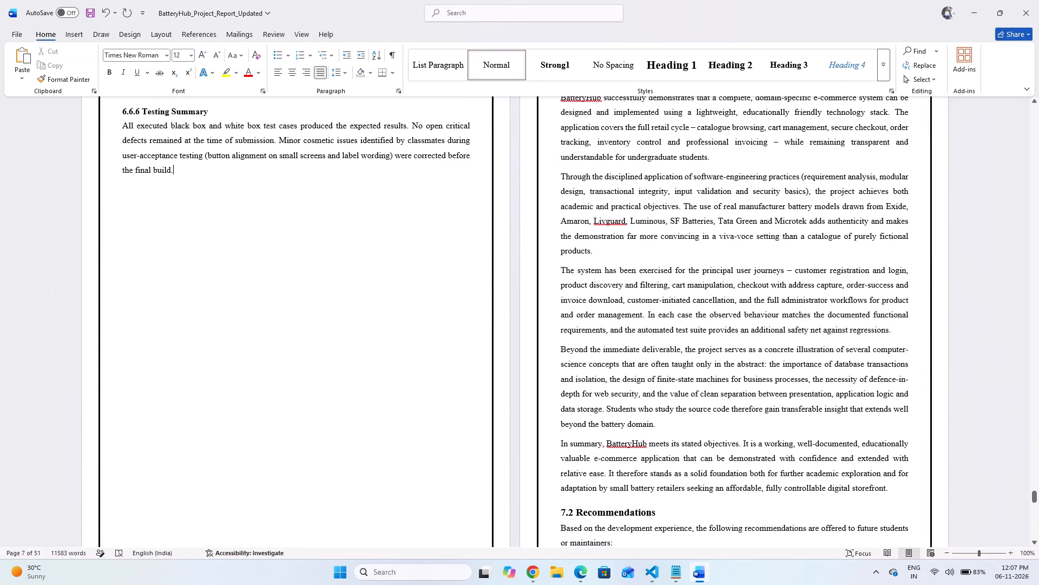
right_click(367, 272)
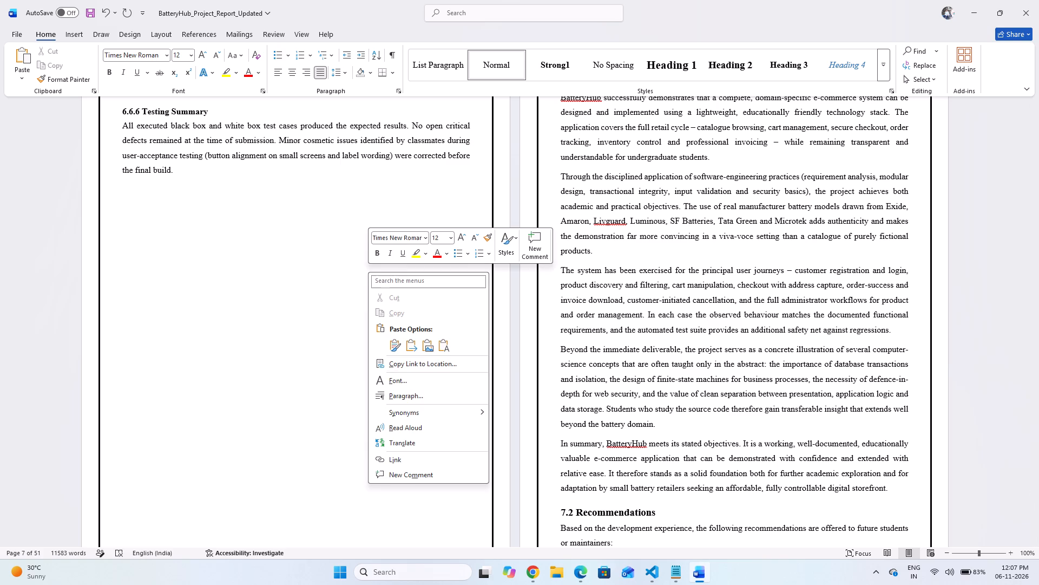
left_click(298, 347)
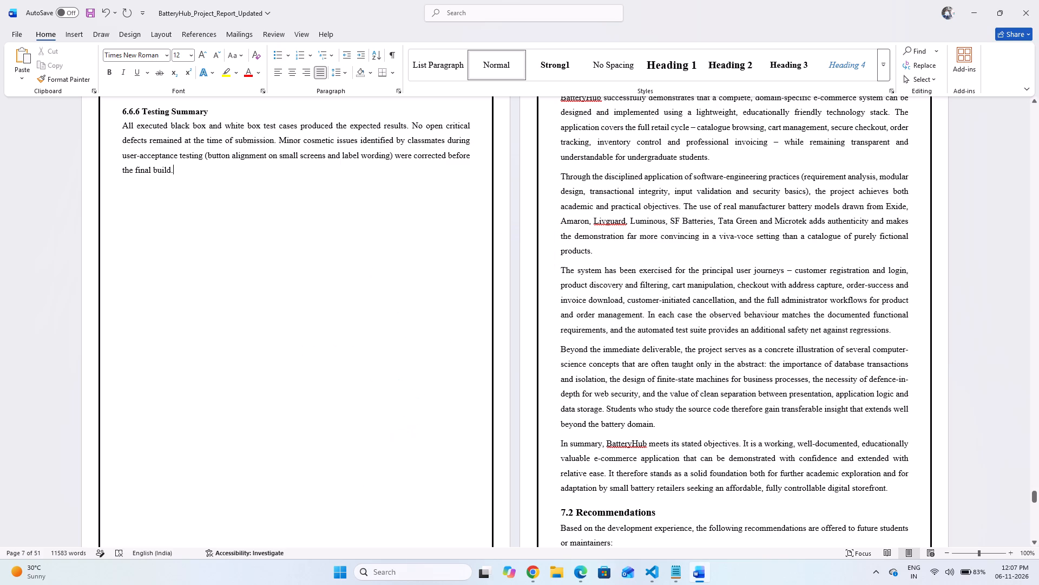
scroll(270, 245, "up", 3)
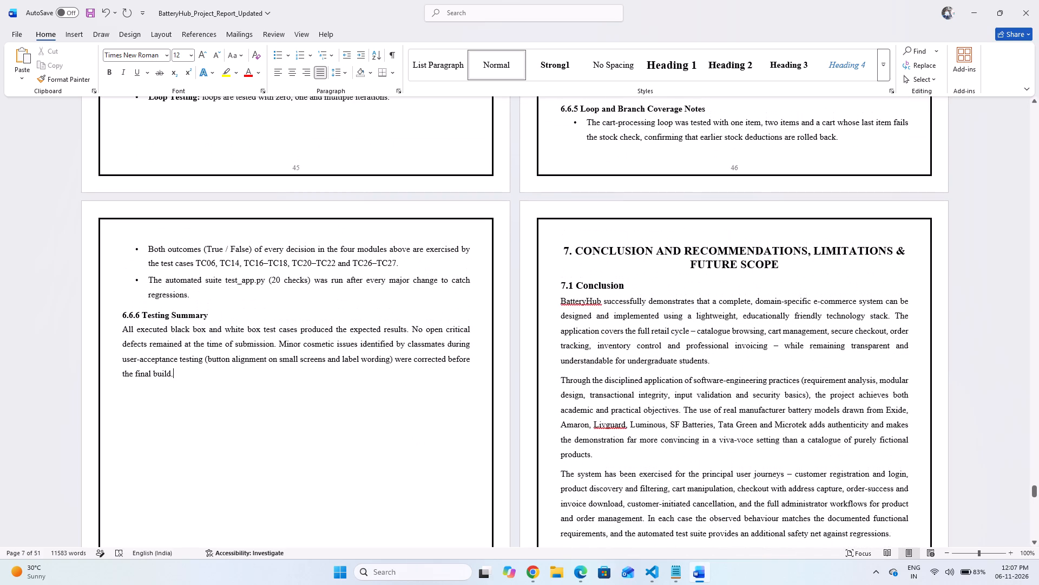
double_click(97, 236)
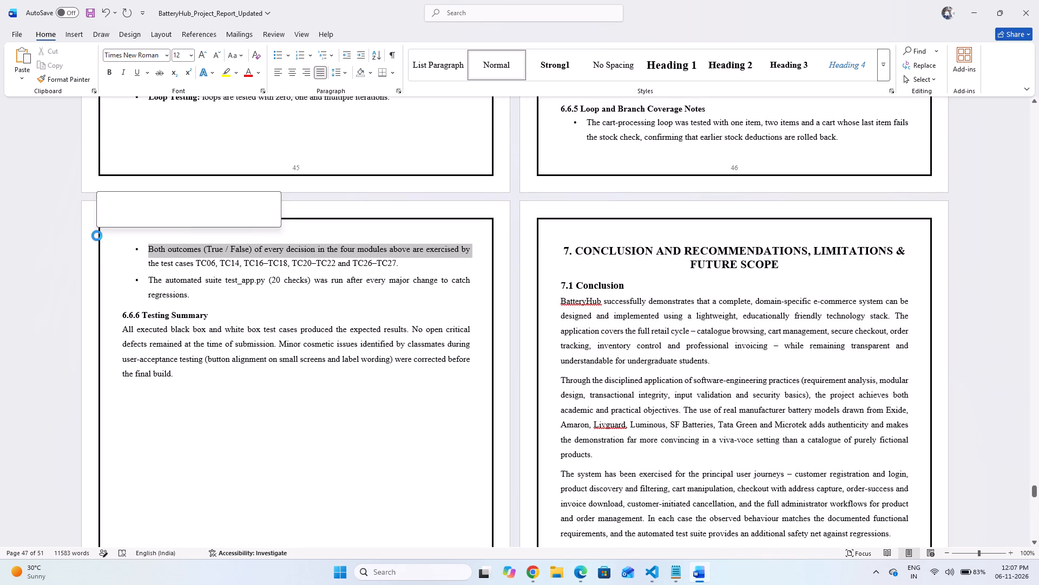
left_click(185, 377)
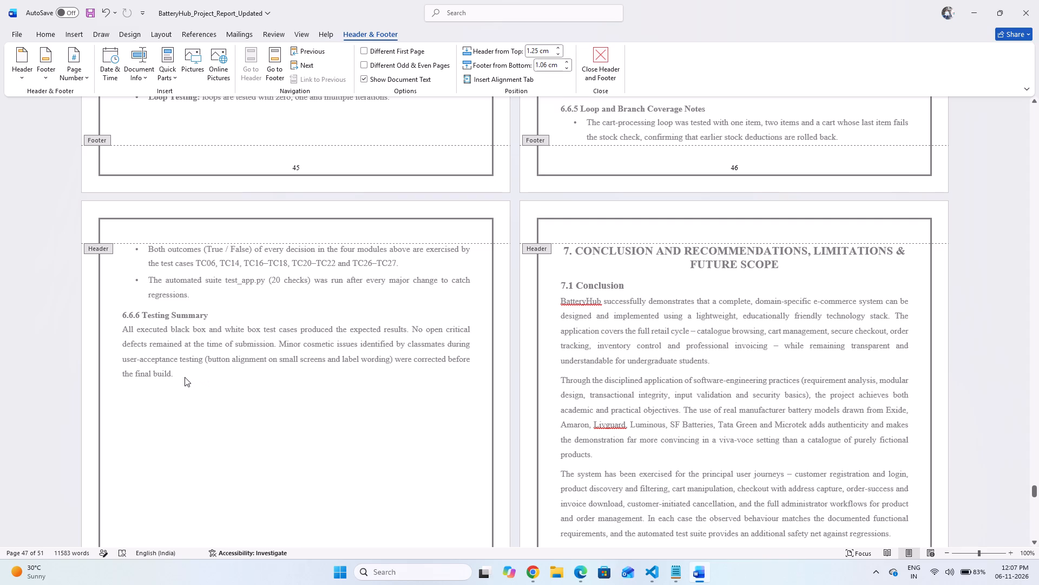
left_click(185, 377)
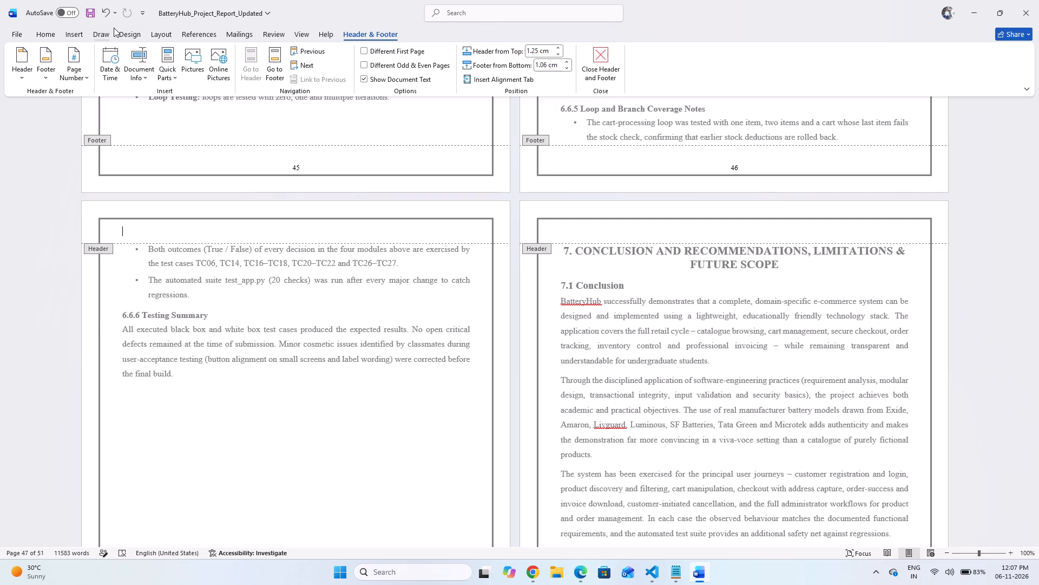
Undo the last text edit made in the report.
left_click(109, 15)
Return to the document body and delete the paragraph under the 6.6.6 Testing Summary heading.
left_click(114, 300)
triple_click(174, 363)
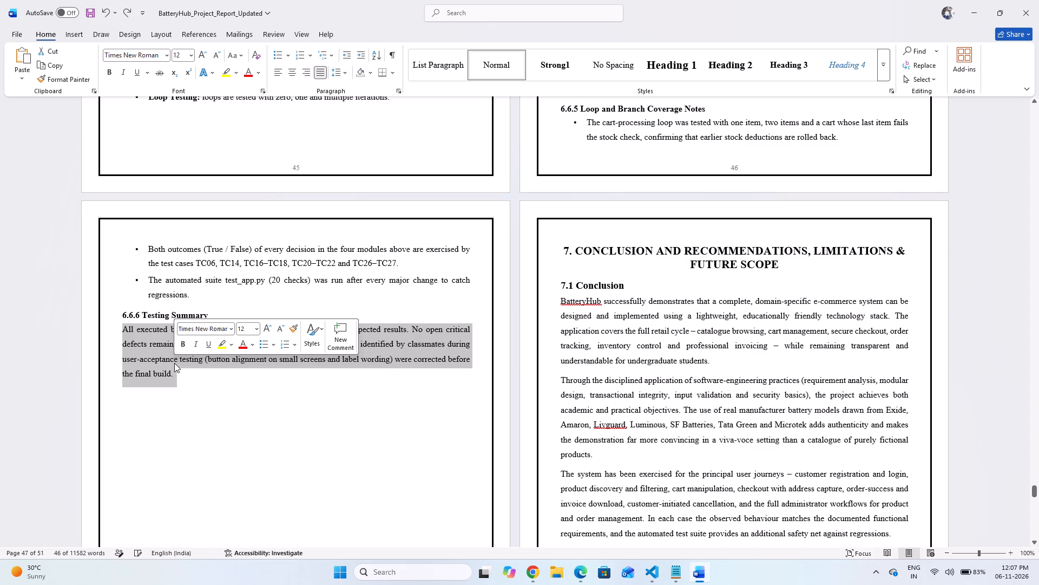
key("BackSpace")
Delete the last two 6.6.5 bullets, on decision outcomes and the automated suite, together with the 6.6.6 Testing Summary heading.
left_click_drag(136, 249, 40, 321)
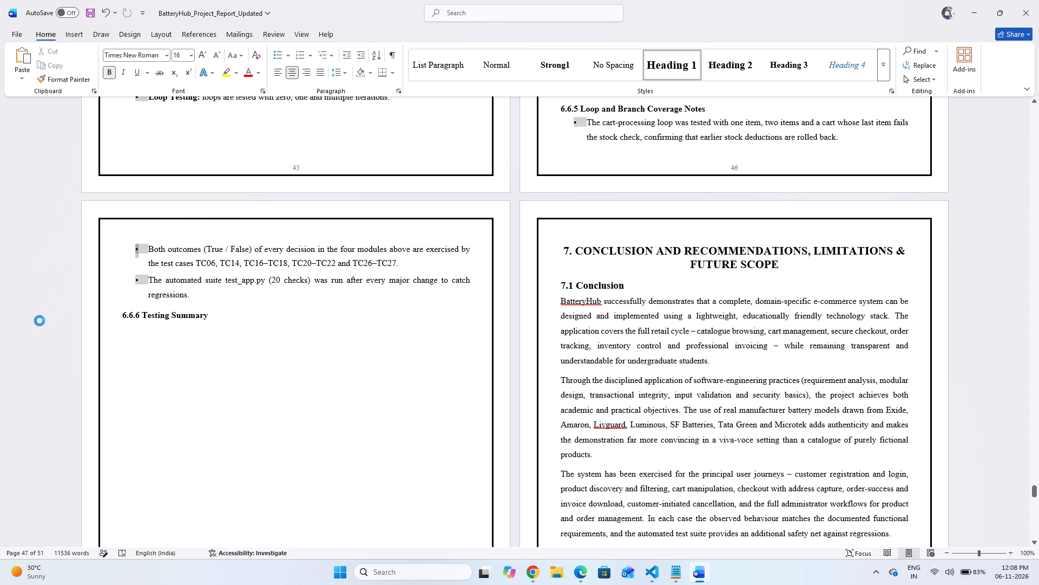
left_click(40, 321)
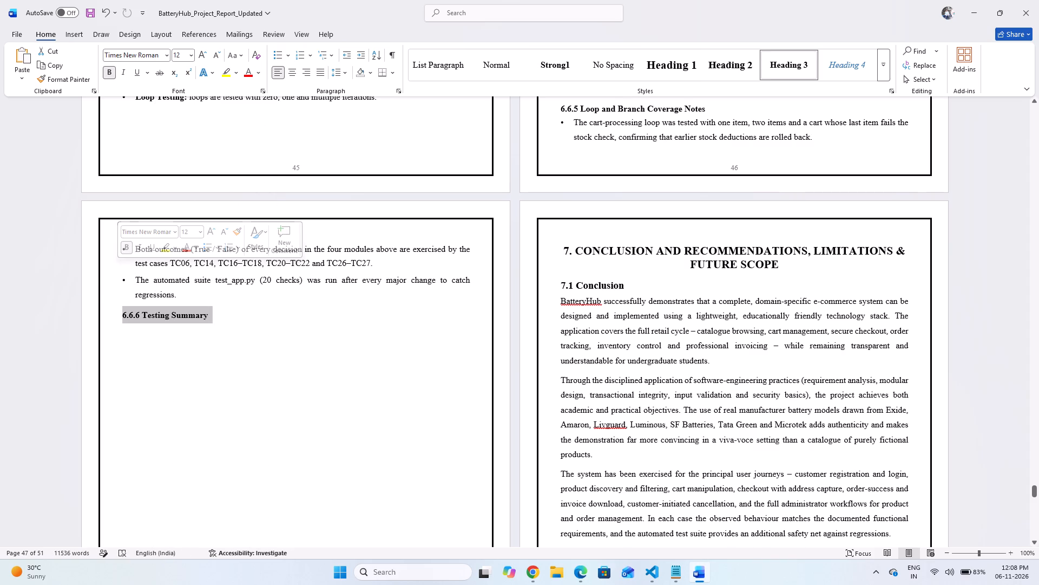
left_click(43, 304)
left_click(58, 230)
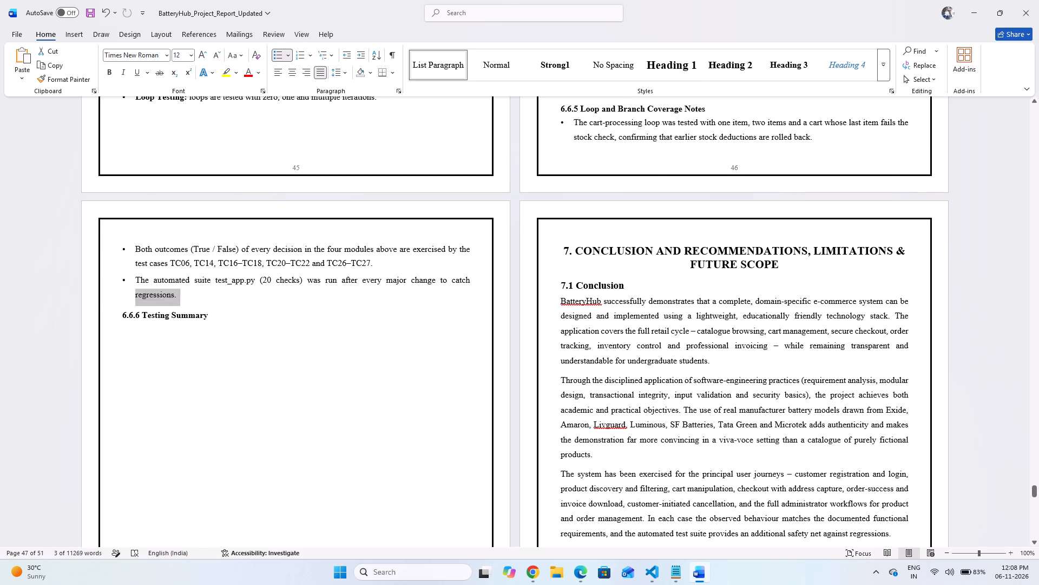
left_click_drag(122, 244, 188, 273)
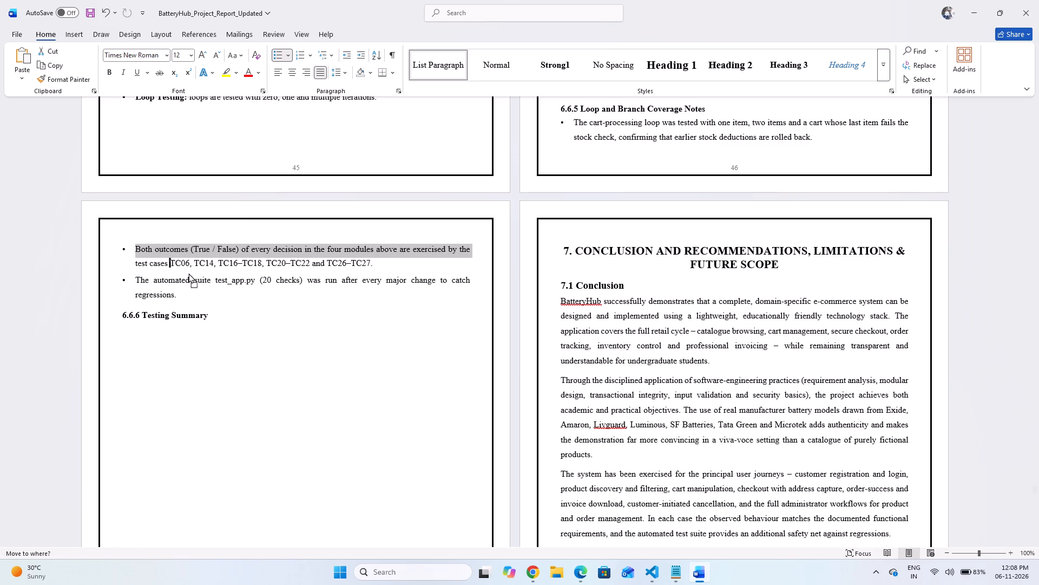
left_click_drag(188, 273, 103, 230)
left_click_drag(122, 242, 274, 362)
key("BackSpace")
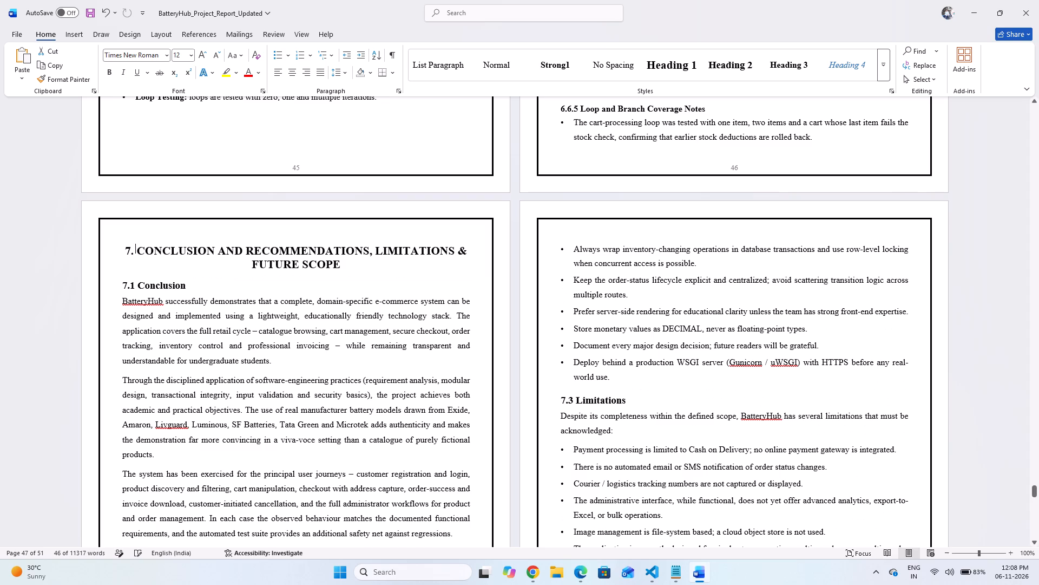
Collapse the sections 6.6.2 Cyclomatic Complexity and 6.6.3 Basis Path Testing – Order Placement.
scroll(376, 301, "up", 6)
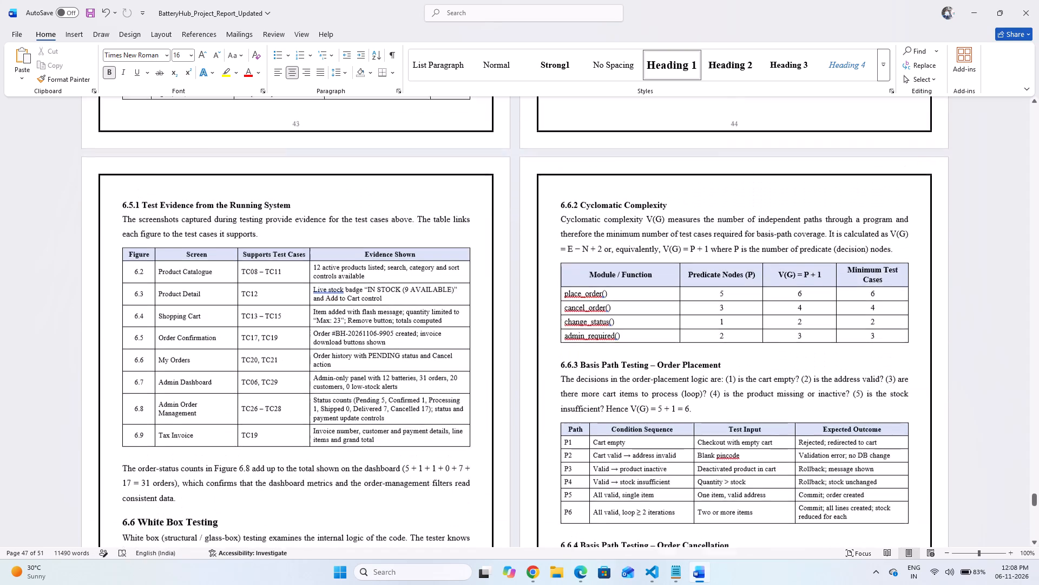
scroll(479, 297, "down", 1)
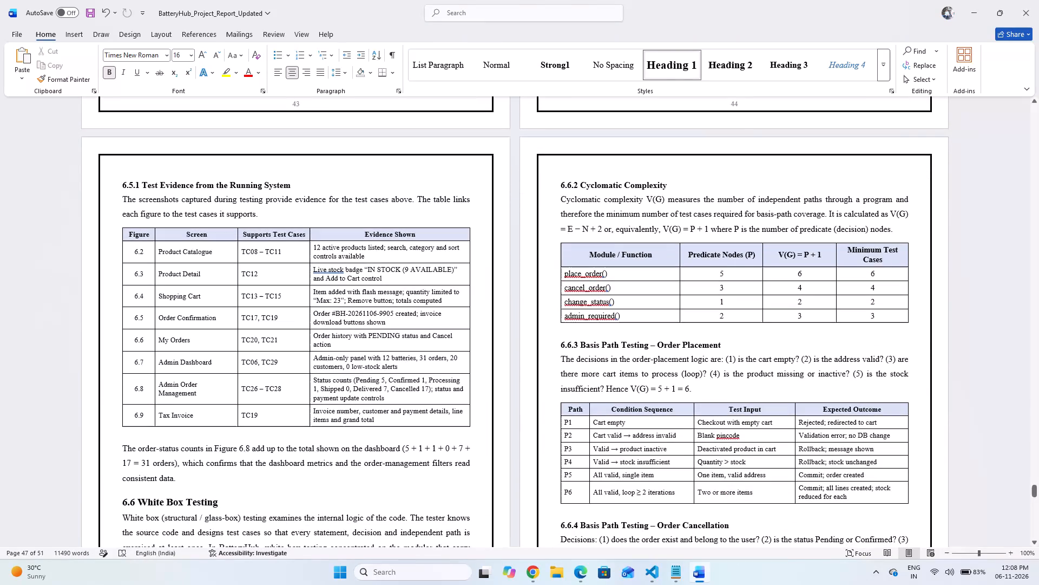
scroll(479, 297, "down", 1)
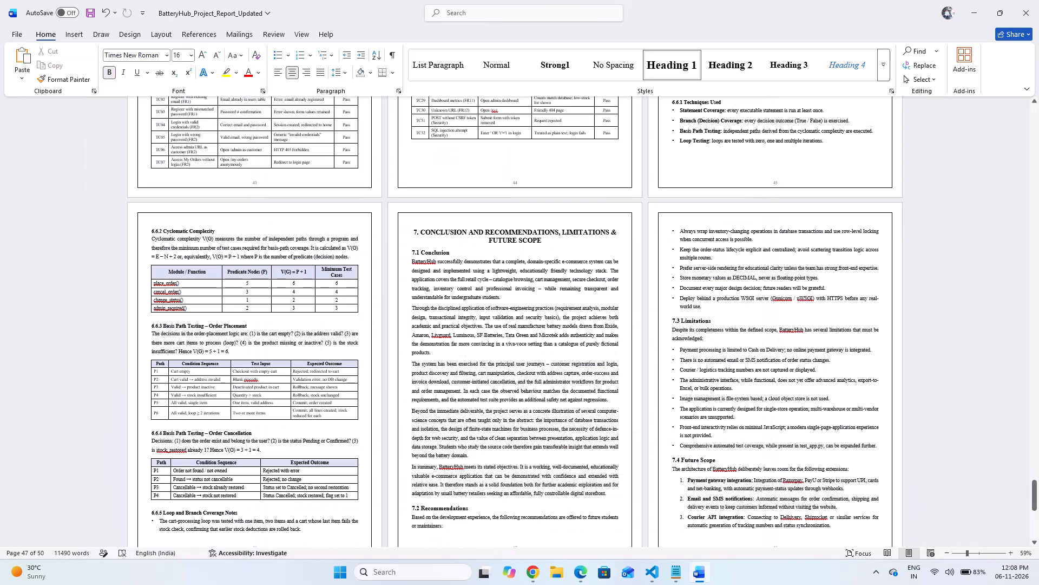
scroll(235, 308, "down", 1)
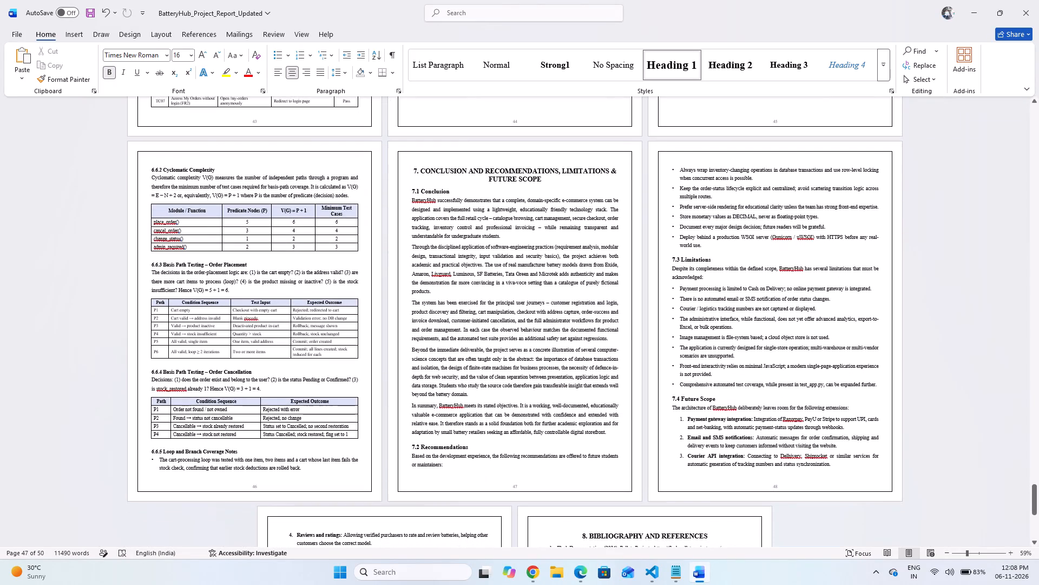
left_click_drag(149, 168, 162, 175)
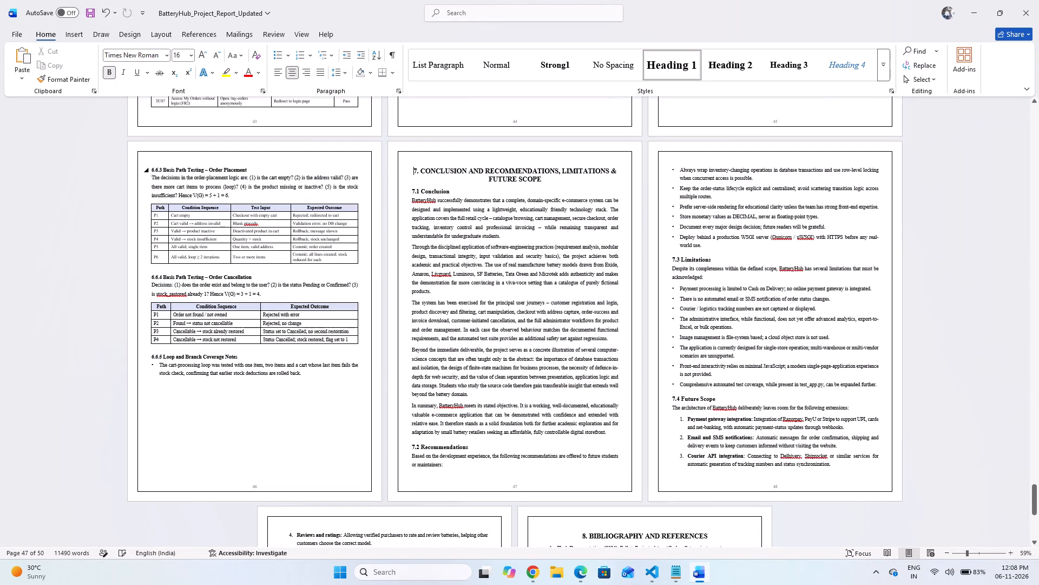
left_click_drag(162, 175, 222, 237)
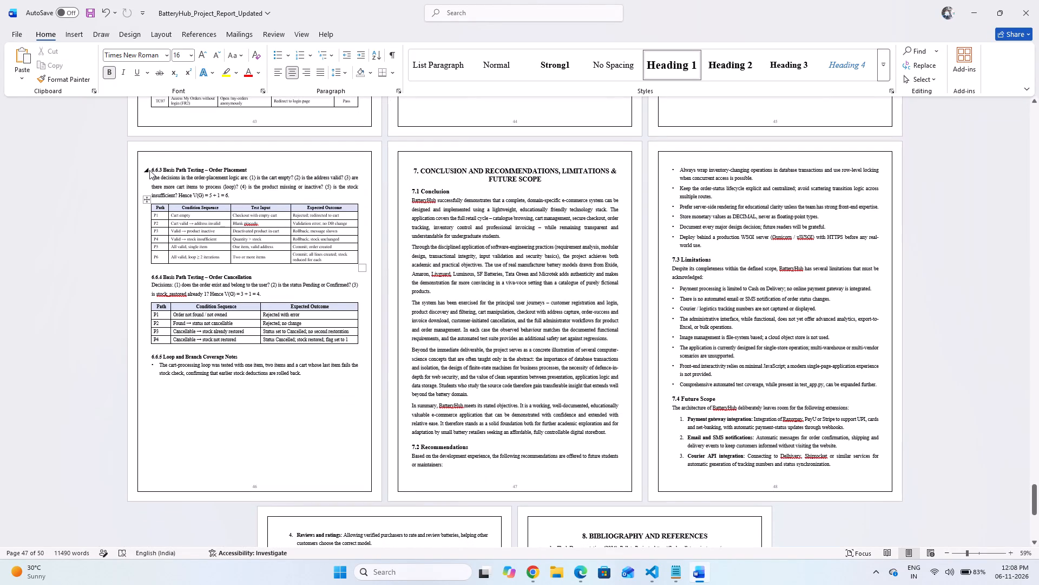
left_click(149, 170)
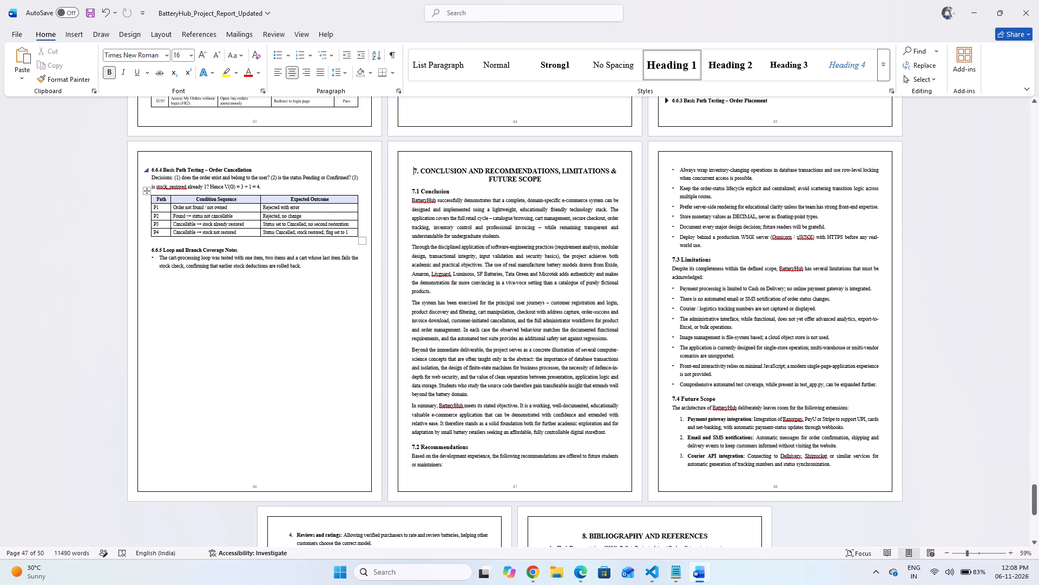
Delete section 6.6.4 Basis Path Testing – Order Cancellation and section 6.6.5 Loop and Branch Coverage Notes.
left_click_drag(148, 165, 154, 172)
left_click_drag(154, 172, 318, 293)
key("BackSpace")
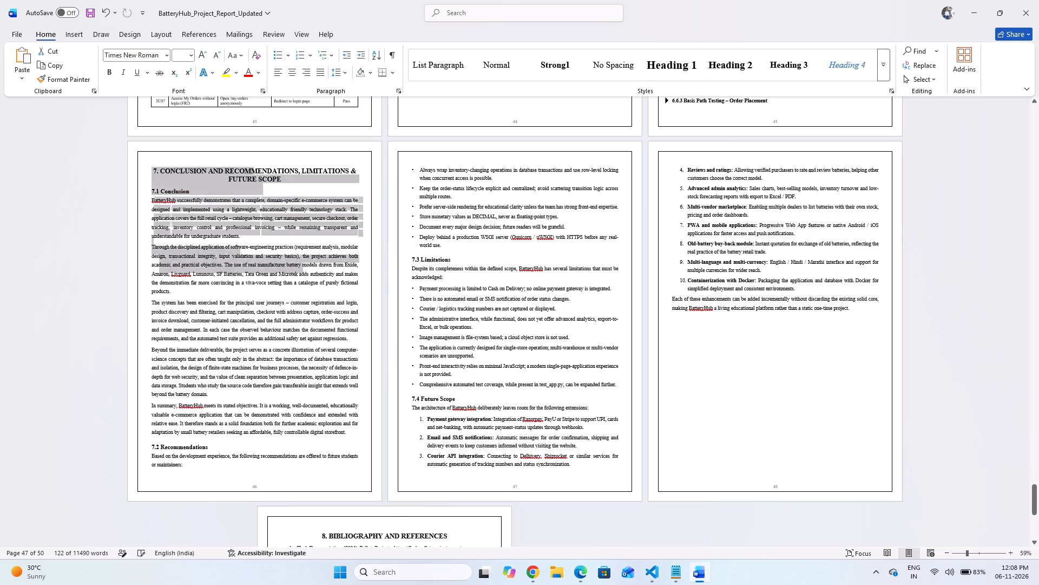
Delete everything from 6.5.1 Test Evidence from the Running System through chapter 7, up to "customers choose the correct model" in 7.4.
scroll(318, 293, "up", 3)
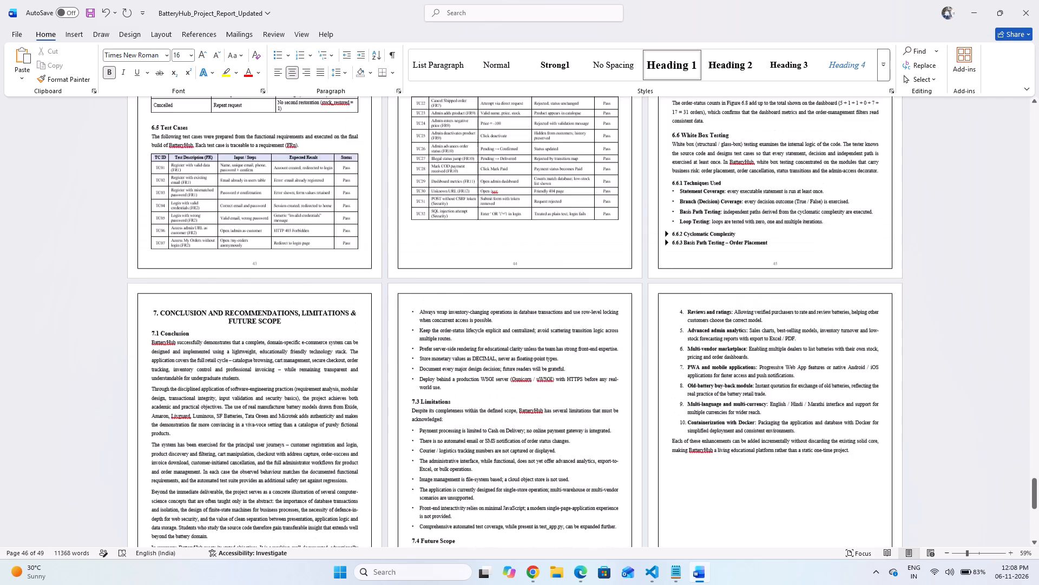
scroll(318, 293, "up", 4)
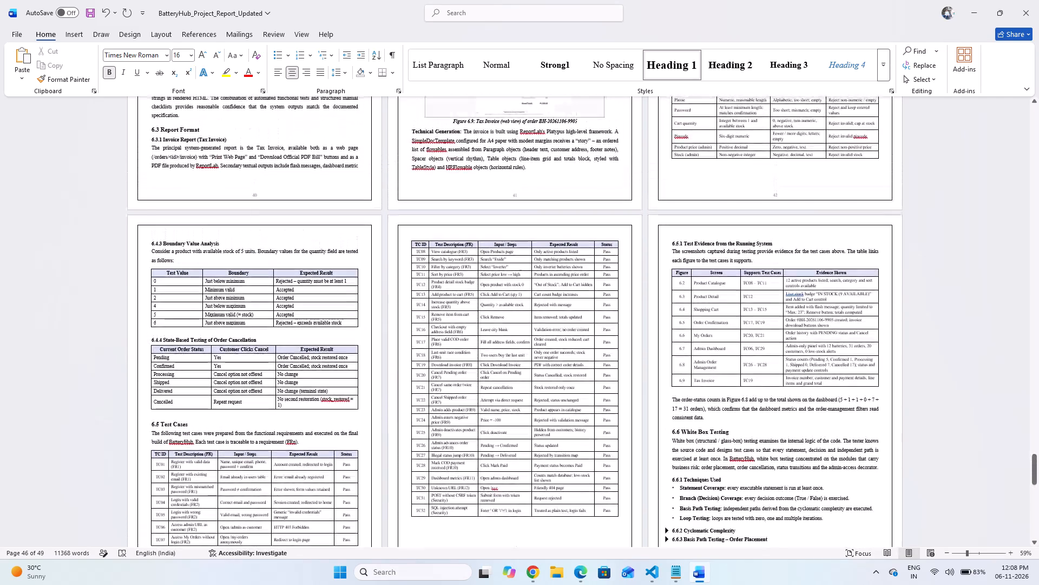
scroll(344, 219, "down", 1)
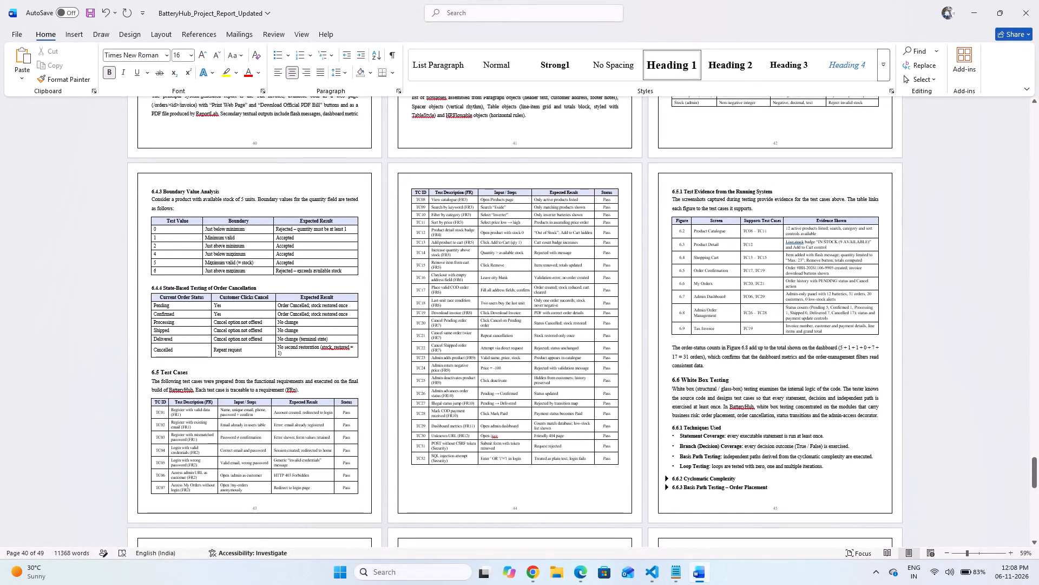
left_click_drag(663, 185, 852, 476)
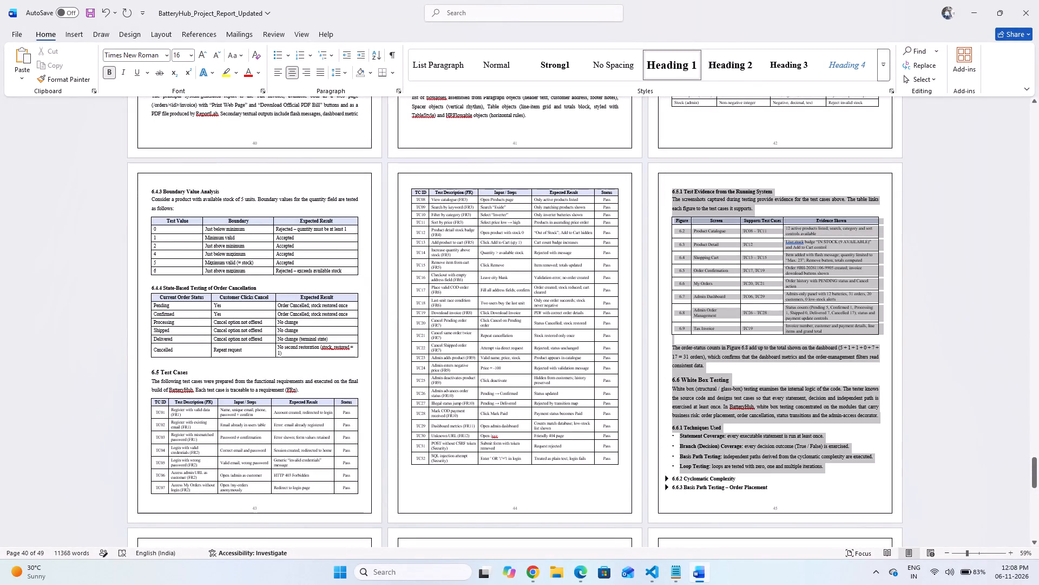
left_click_drag(852, 476, 902, 542)
key("BackSpace")
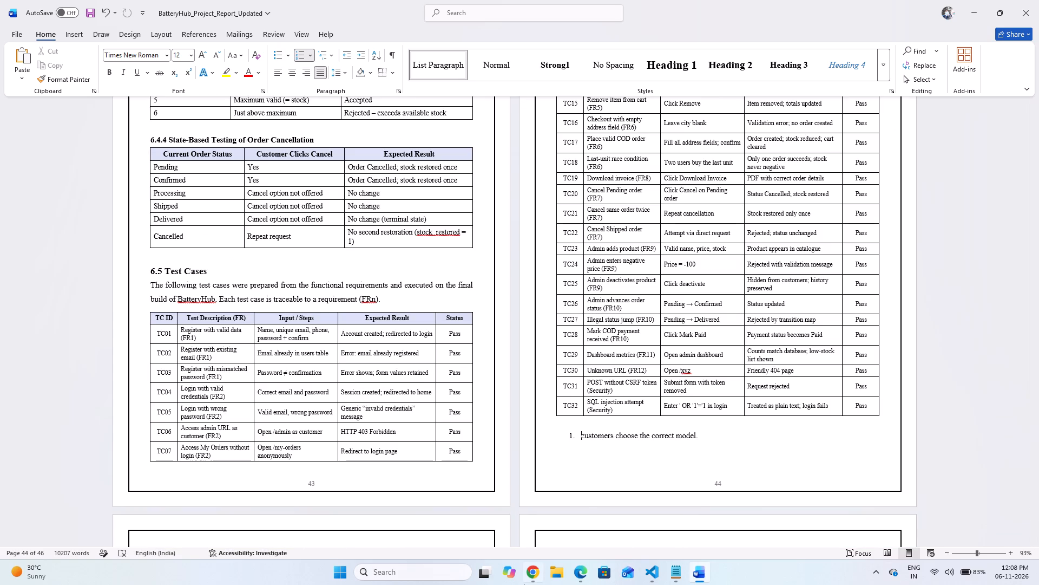
Delete the content from section 6.4.3 Boundary Value Analysis through row TC22 of the section 6.5 test-case table.
left_click(431, 448)
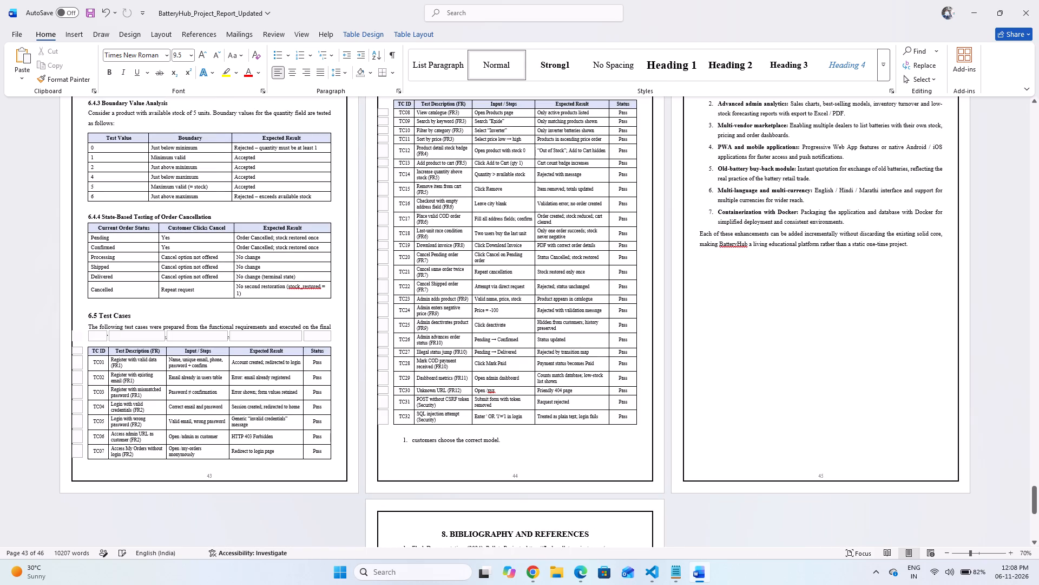
scroll(456, 412, "up", 1)
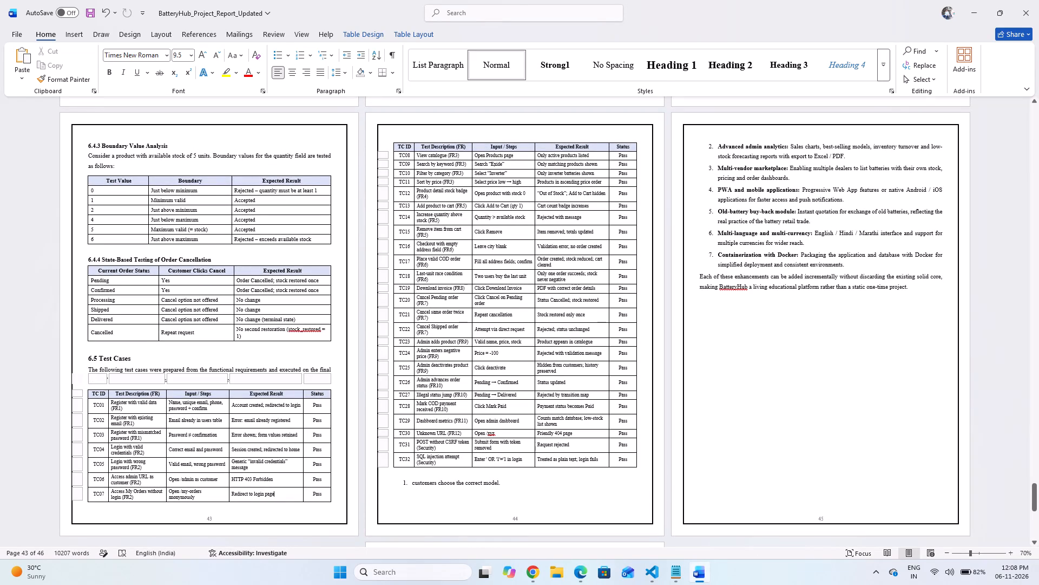
left_click(89, 138)
left_click_drag(89, 138, 593, 335)
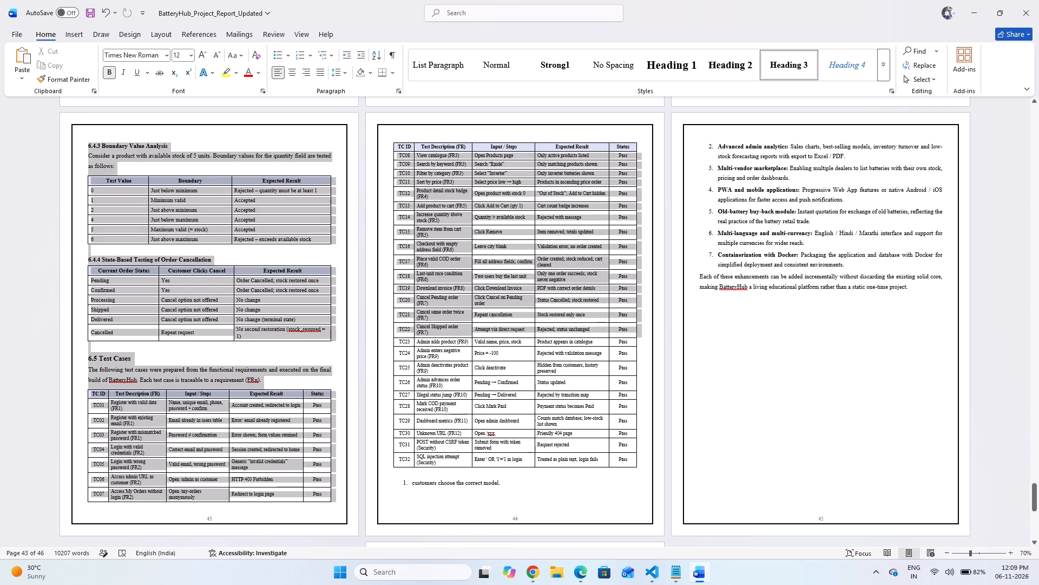
key("BackSpace")
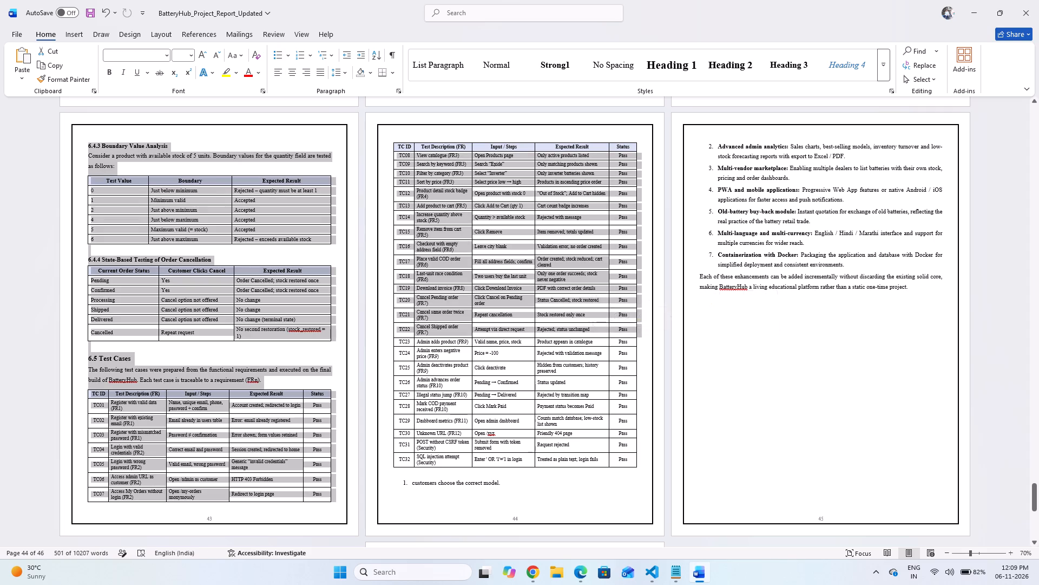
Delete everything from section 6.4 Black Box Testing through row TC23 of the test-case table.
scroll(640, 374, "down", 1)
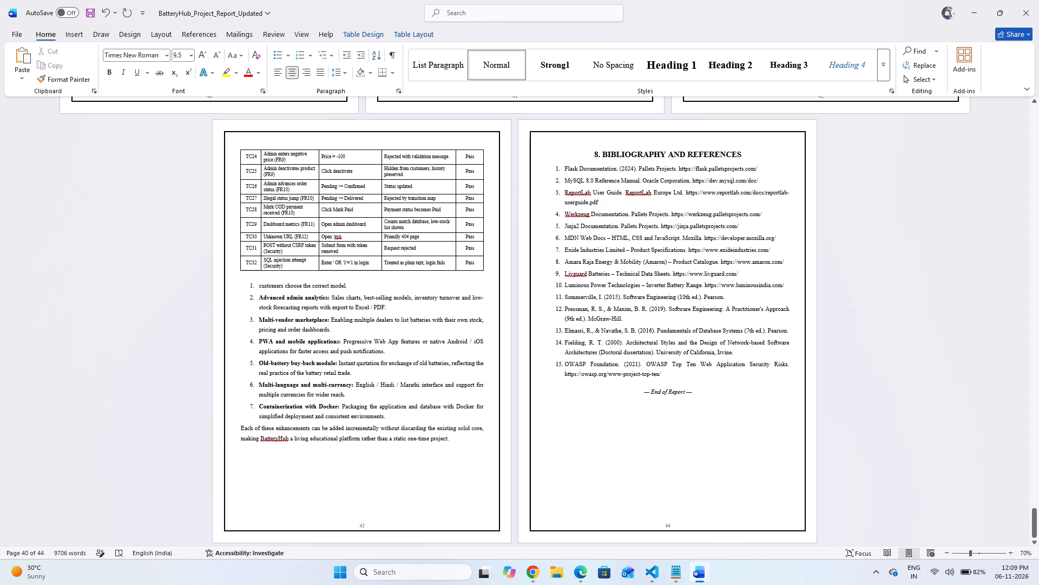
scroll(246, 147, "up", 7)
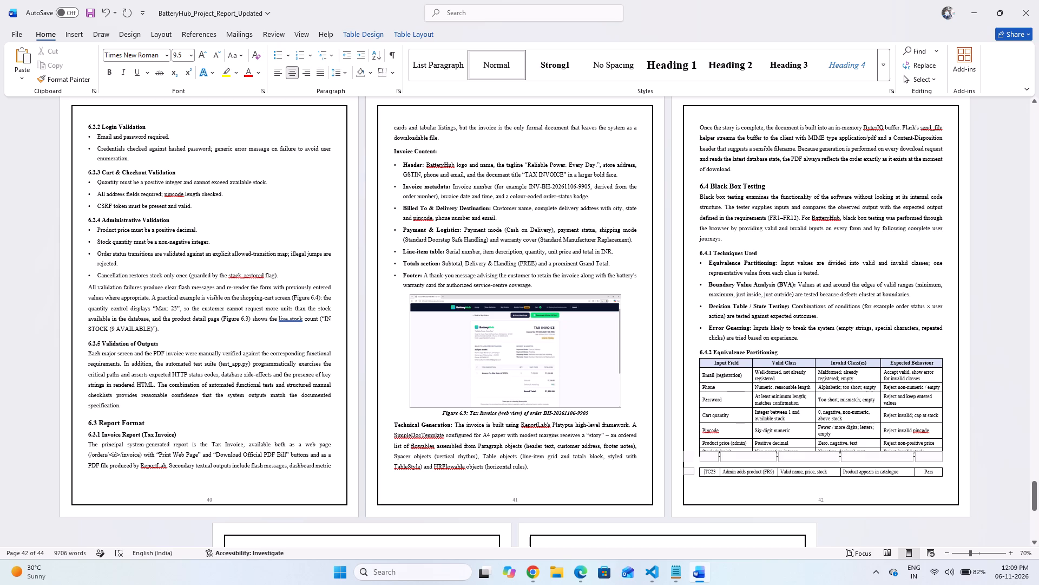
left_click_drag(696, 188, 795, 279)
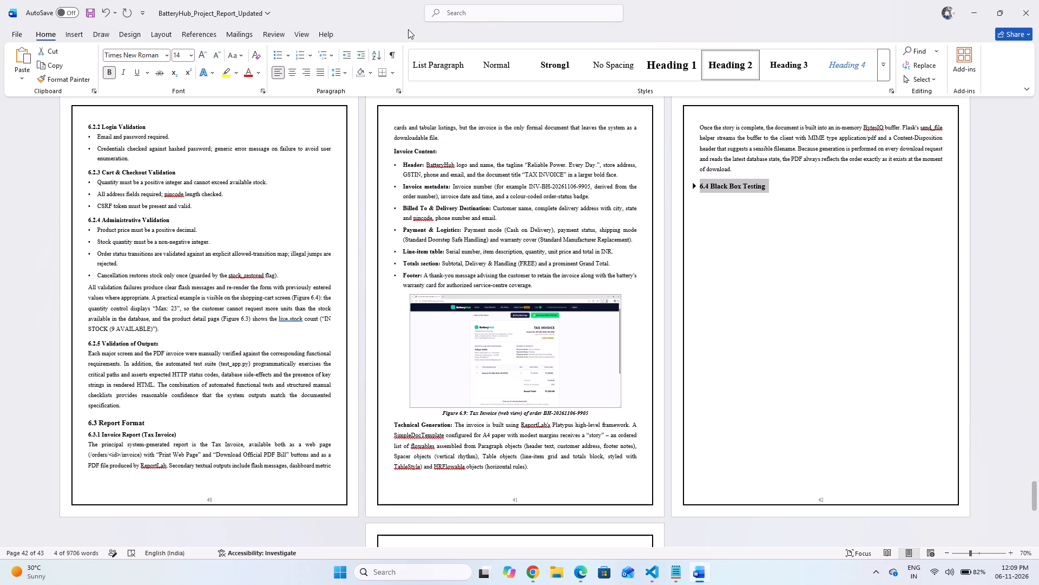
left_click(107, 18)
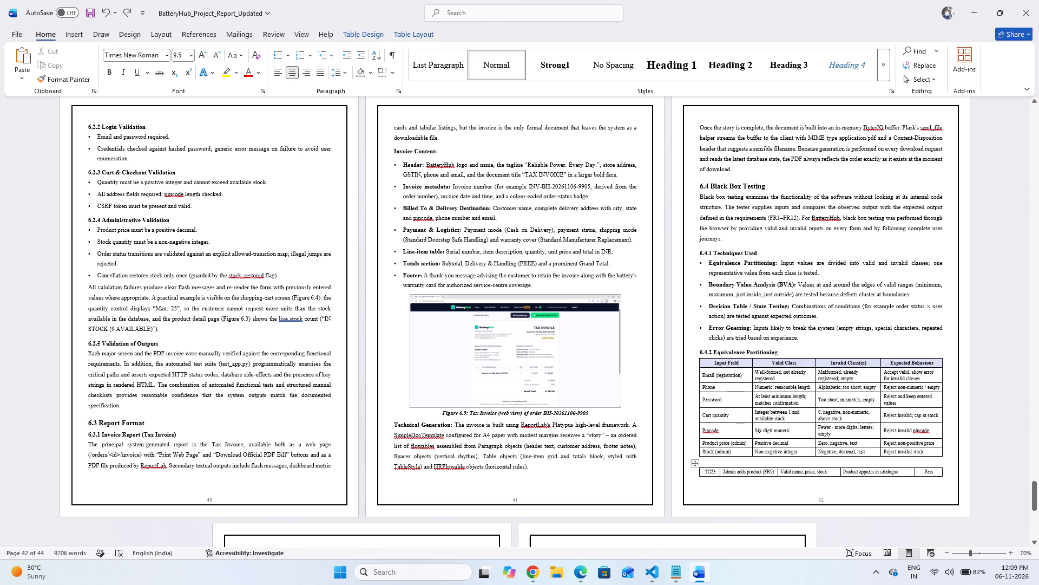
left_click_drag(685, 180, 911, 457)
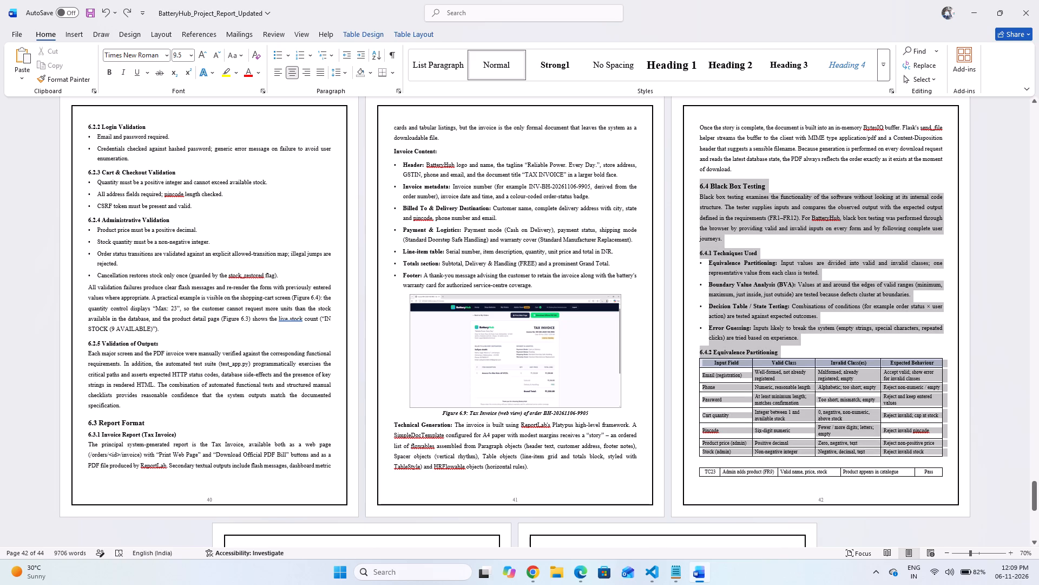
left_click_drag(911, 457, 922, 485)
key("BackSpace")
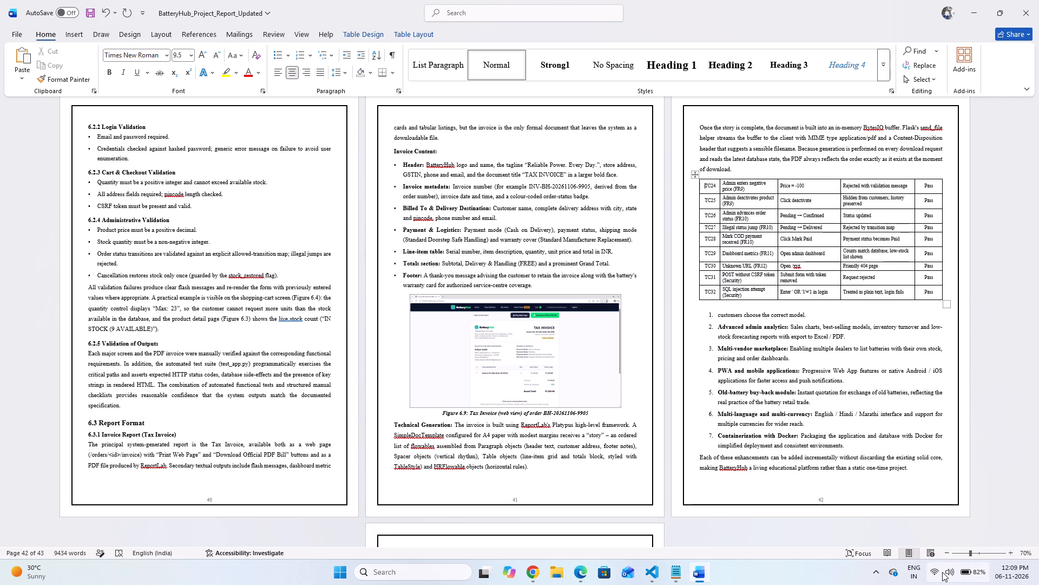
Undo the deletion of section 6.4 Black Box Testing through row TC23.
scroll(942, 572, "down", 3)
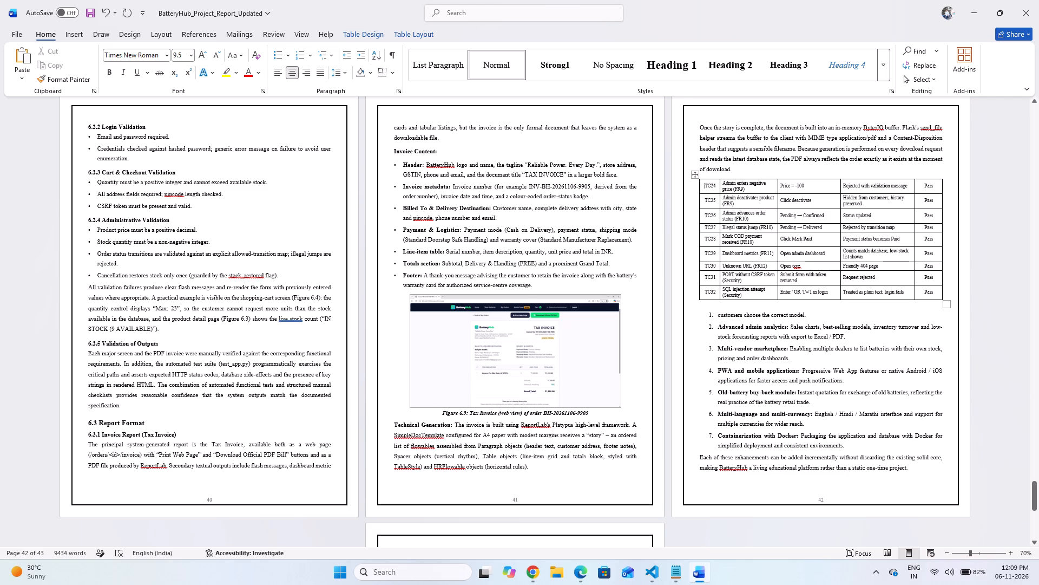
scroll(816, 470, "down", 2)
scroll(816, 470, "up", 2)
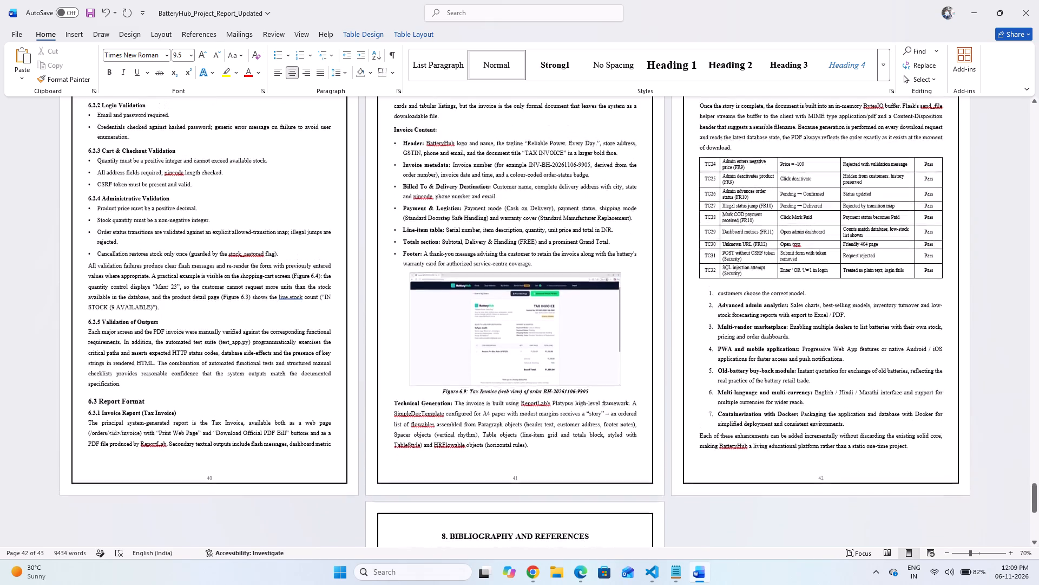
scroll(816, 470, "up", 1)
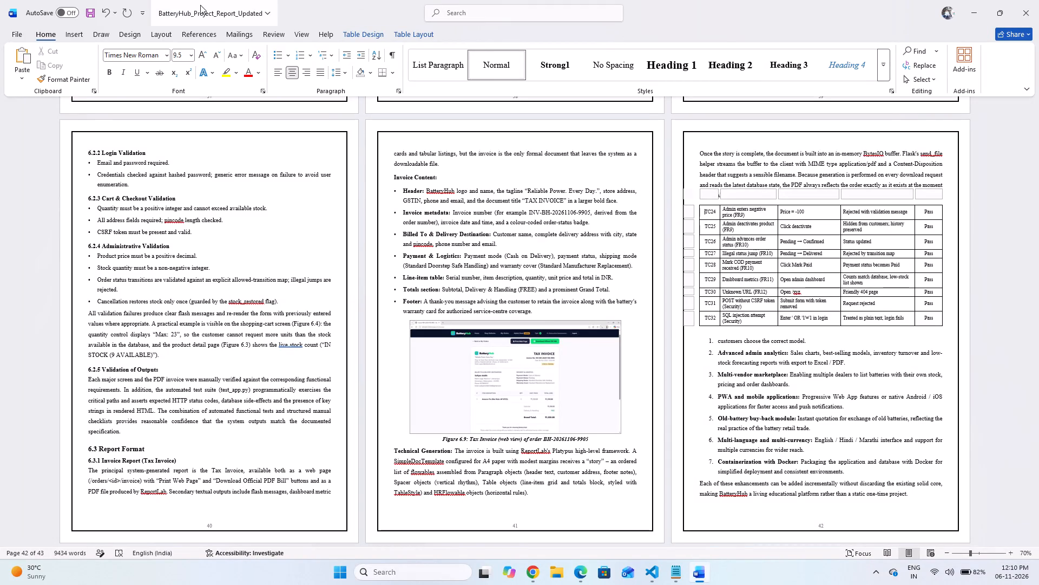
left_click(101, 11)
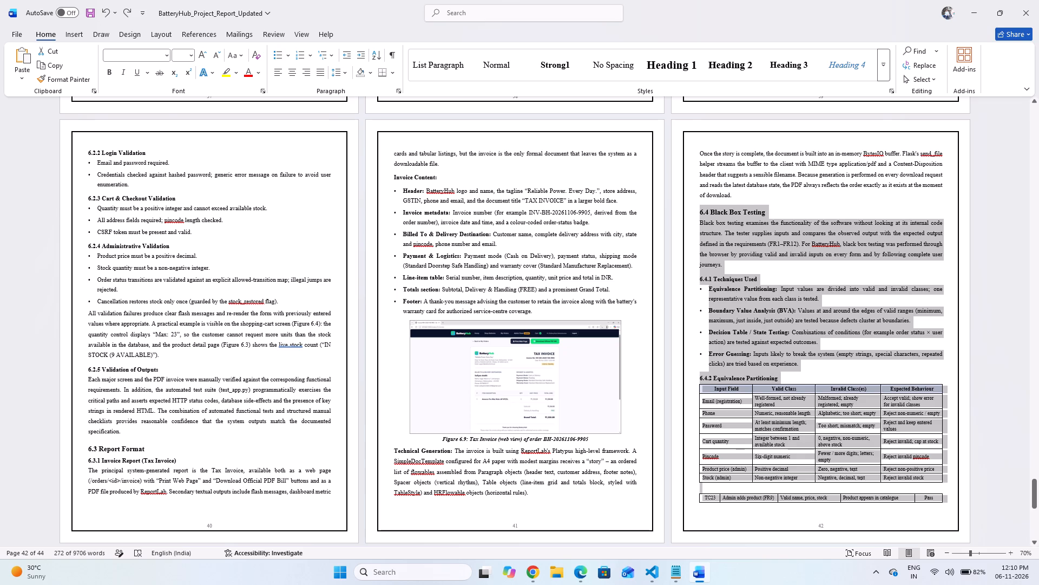
Undo the deletion that removed section 6.4.3 Boundary Value Analysis through test-case row TC22.
scroll(673, 456, "down", 6)
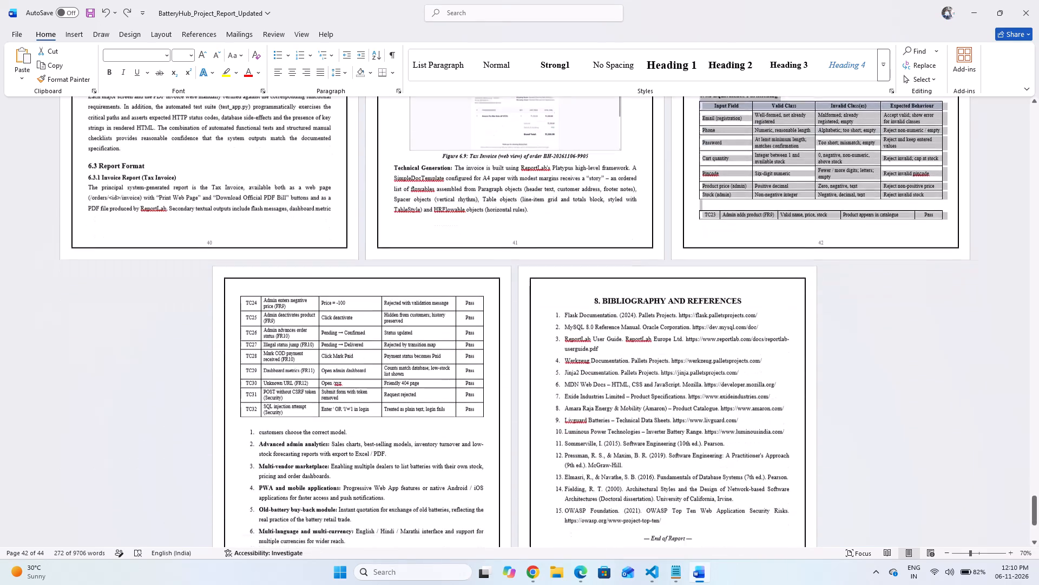
scroll(673, 456, "down", 2)
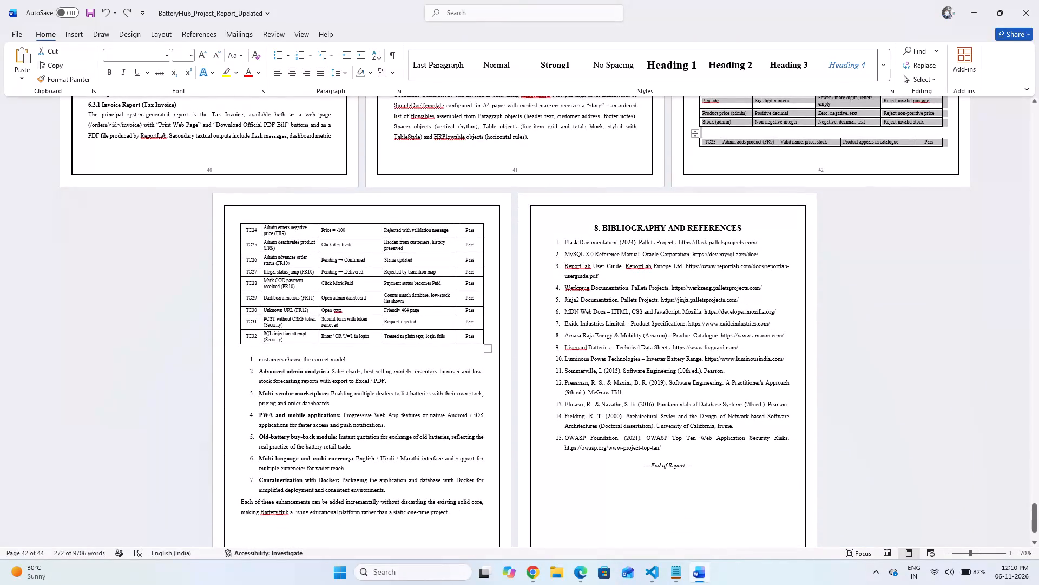
left_click(106, 8)
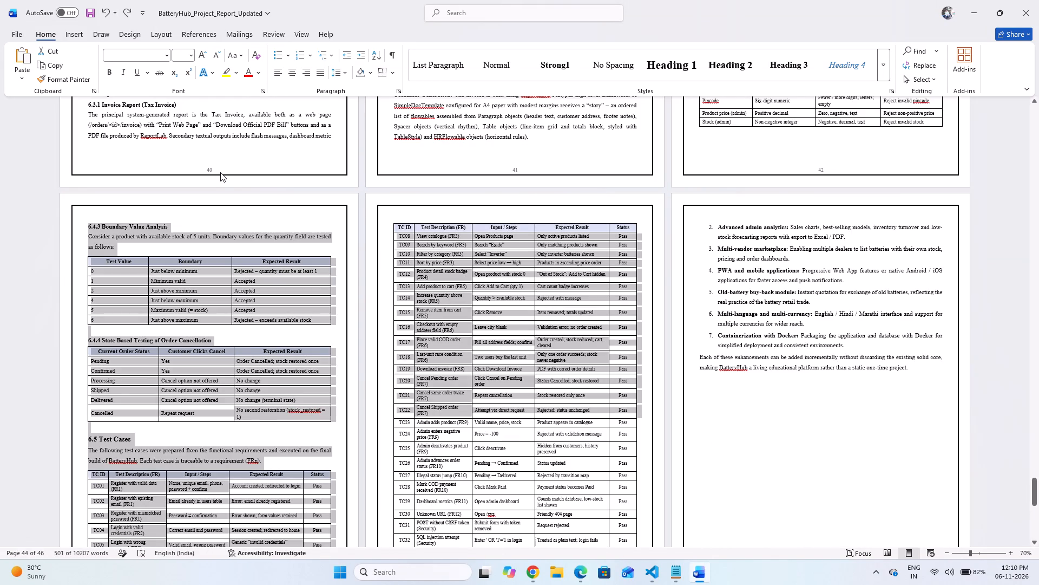
Undo the deletion that removed section 6.5.1 Test Evidence through chapter 7, up to the Reviews and ratings item in 7.4.
scroll(220, 172, "up", 5)
scroll(220, 172, "down", 1)
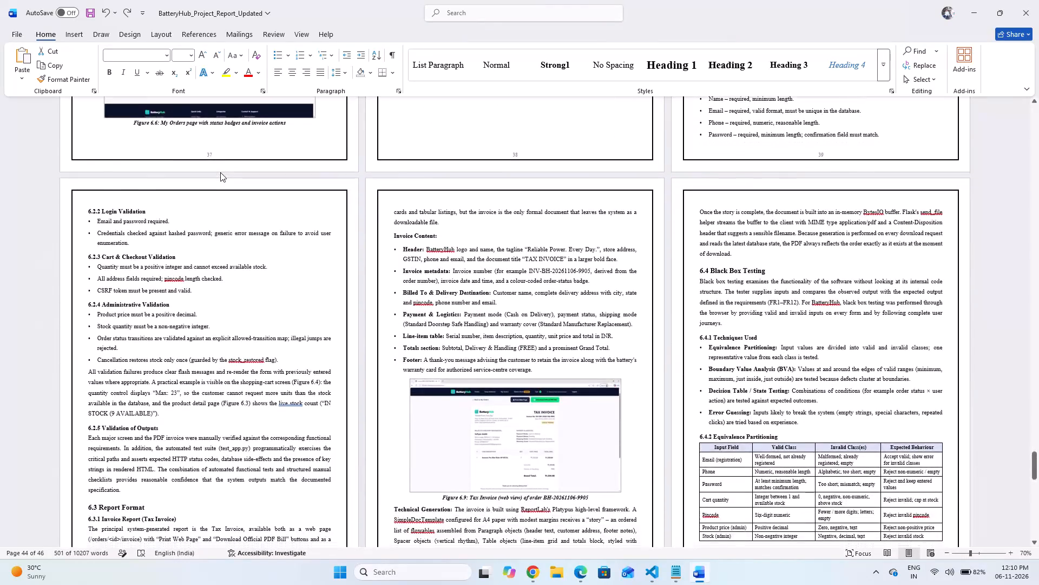
scroll(220, 172, "down", 3)
scroll(220, 172, "up", 3)
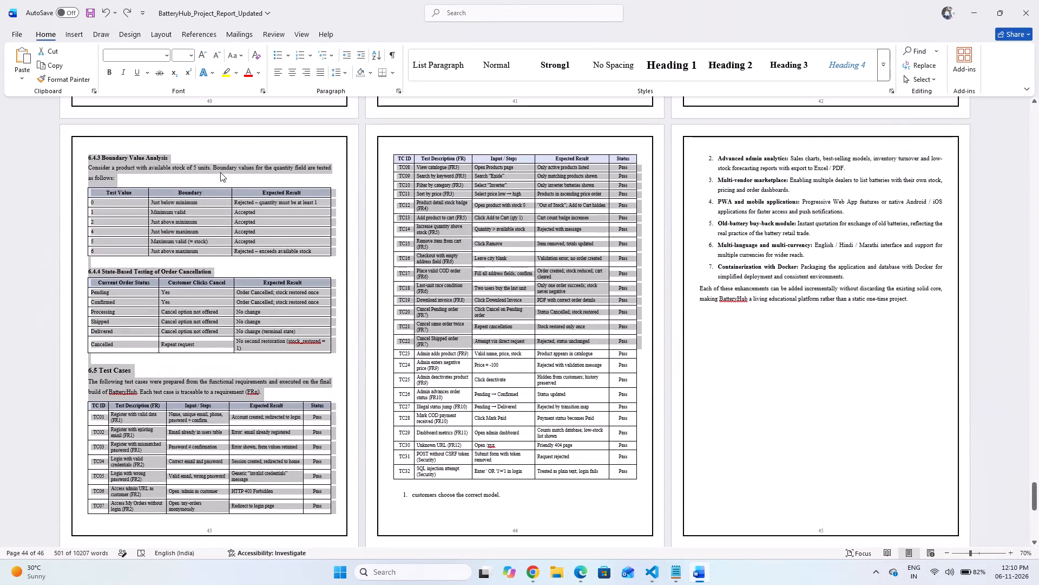
left_click(106, 21)
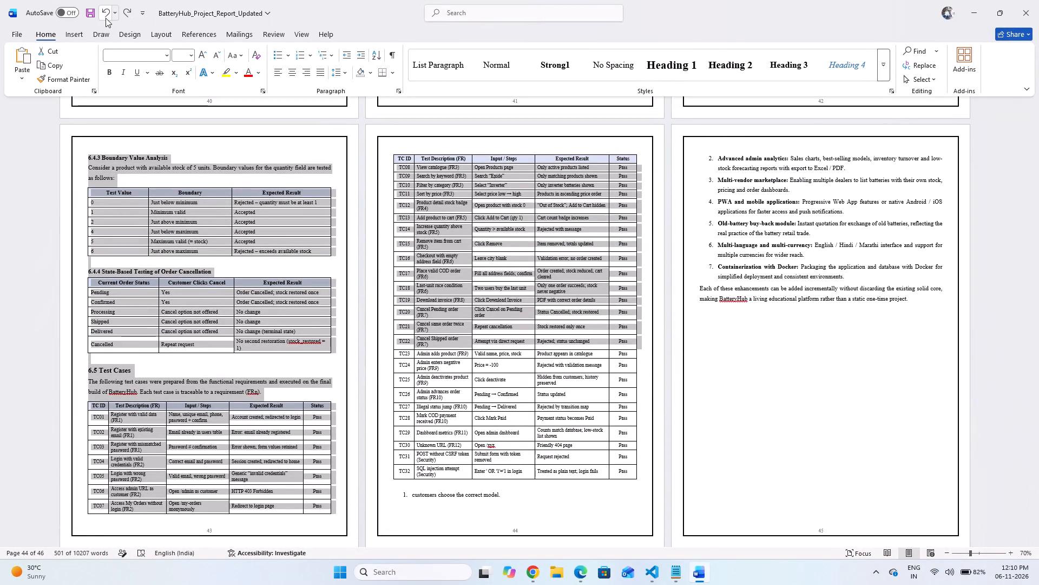
left_click(106, 18)
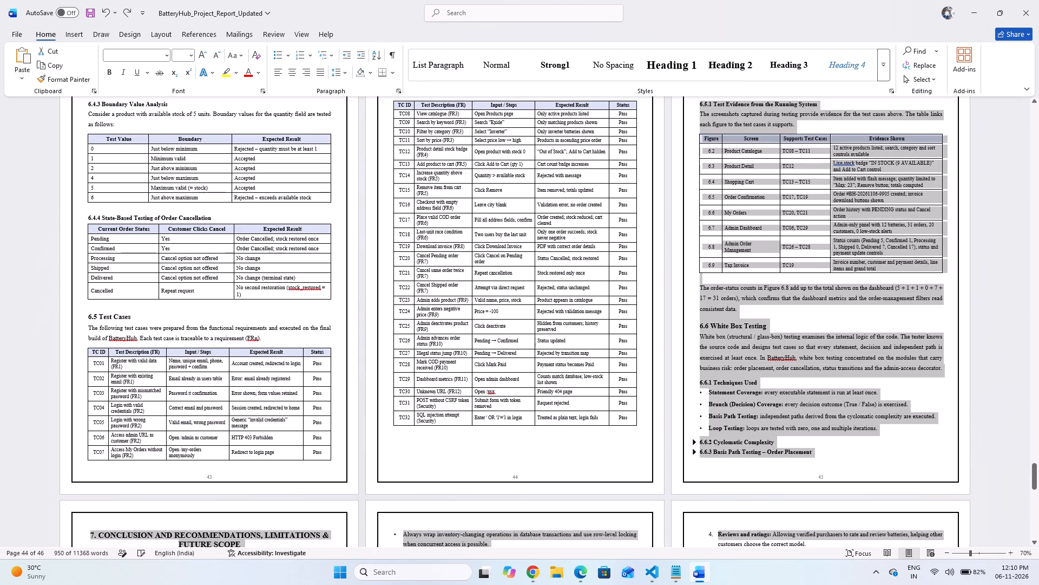
scroll(191, 120, "down", 1)
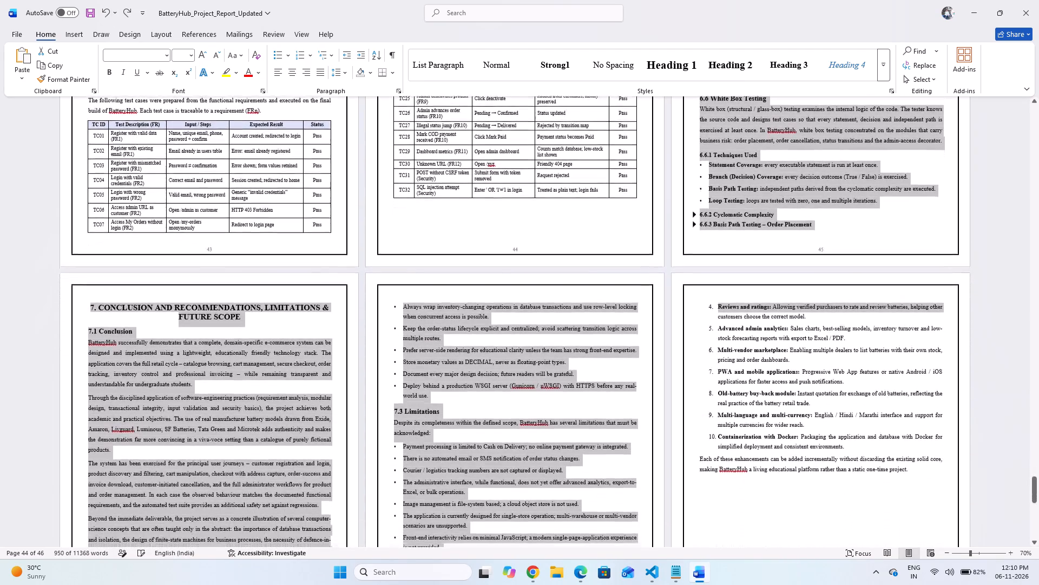
Delete everything from 6.5.1 Test Evidence from the Running System through the Statement Coverage bullet in 6.6.1 Techniques Used.
left_click(34, 216)
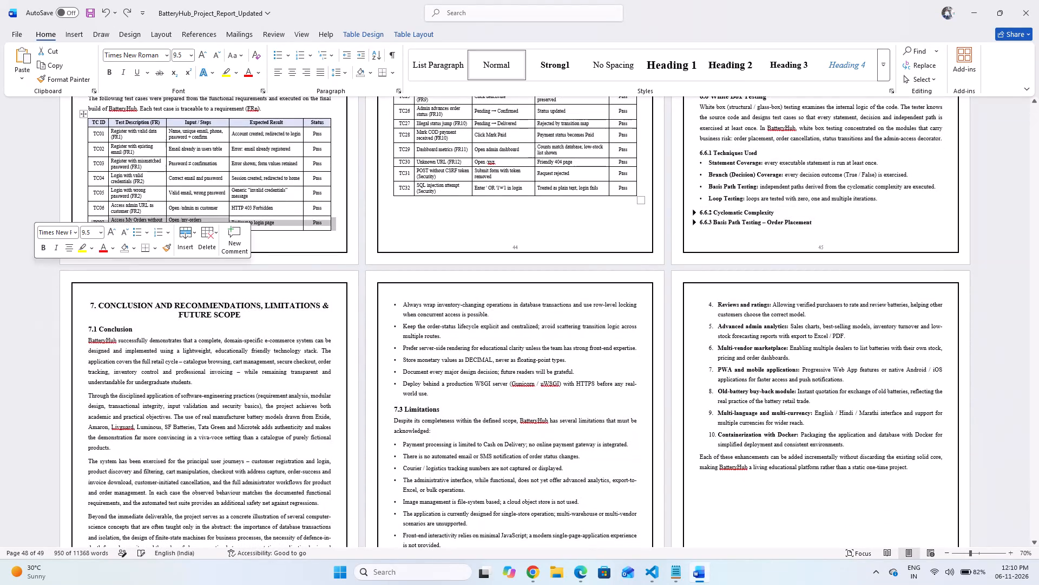
scroll(364, 302, "up", 2)
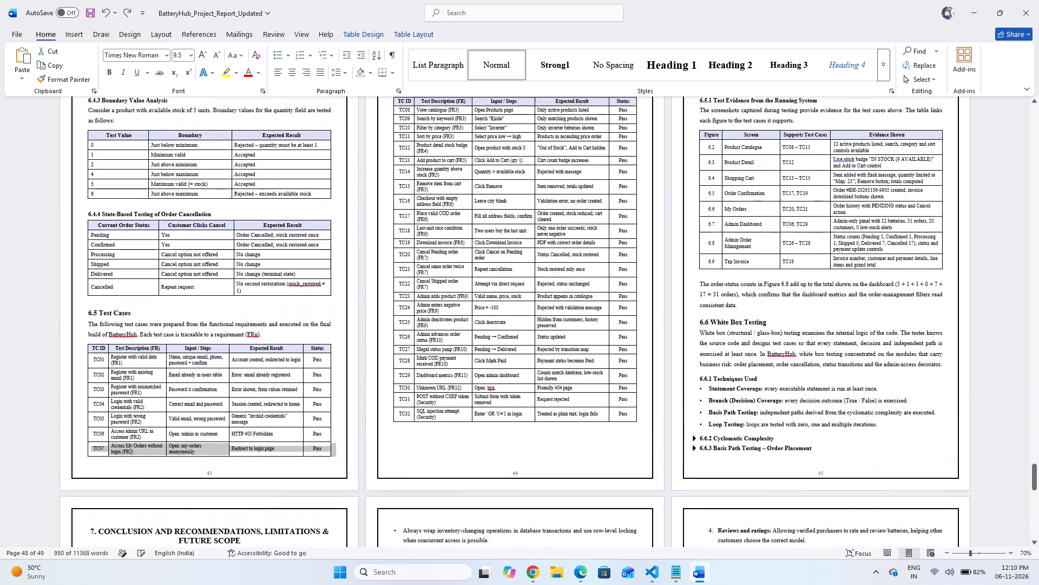
scroll(364, 302, "up", 2)
scroll(567, 230, "right", 1)
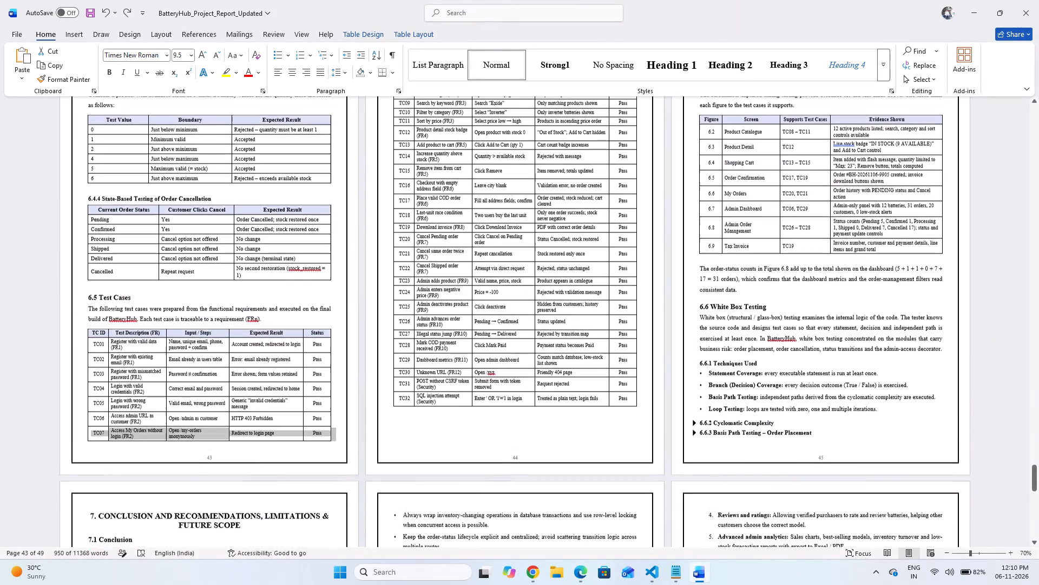
scroll(567, 230, "right", 1)
scroll(641, 176, "up", 1)
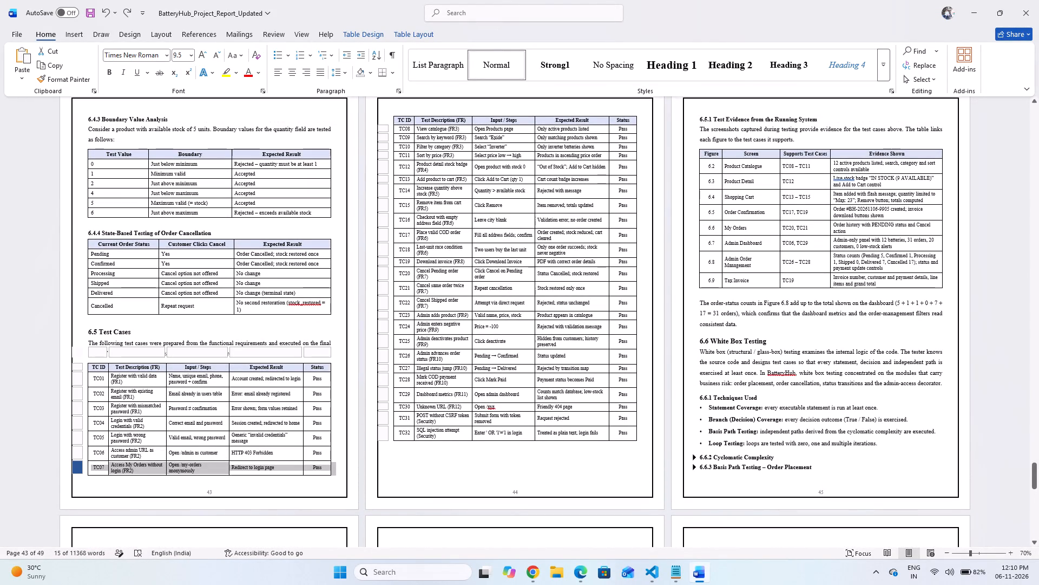
left_click(692, 116)
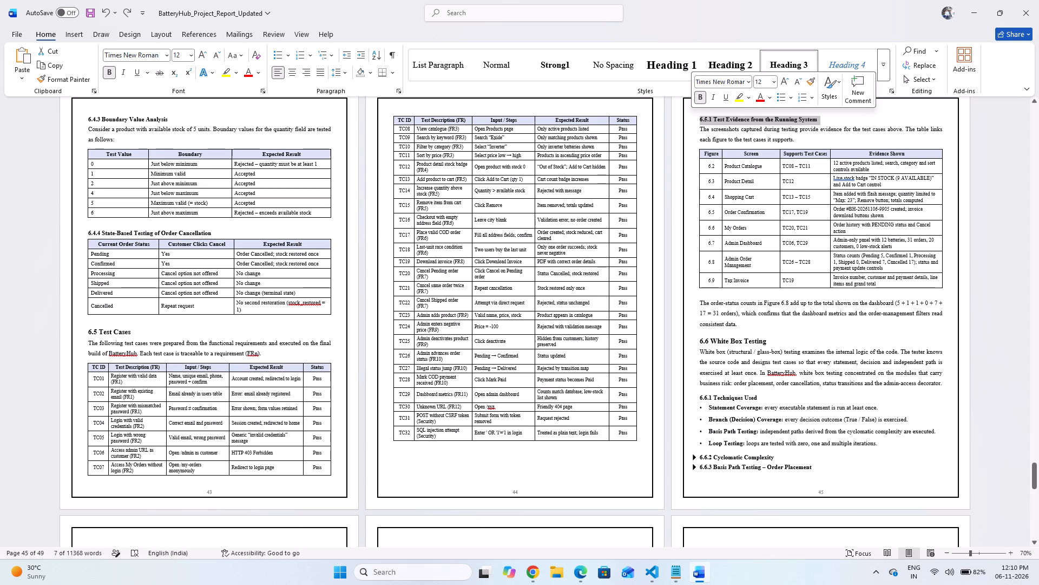
left_click(692, 113)
left_click_drag(692, 113, 876, 362)
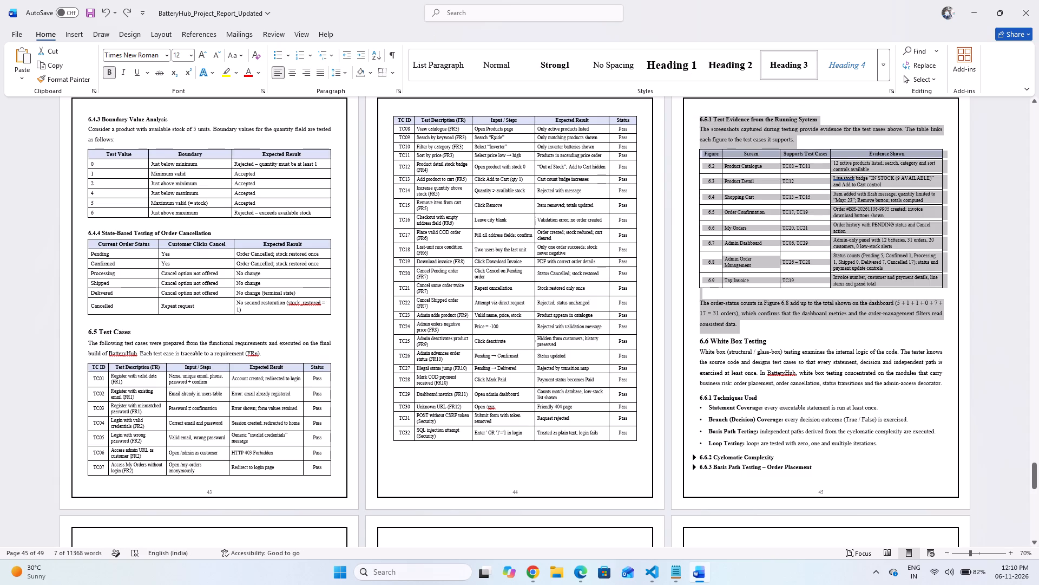
left_click_drag(876, 362, 895, 411)
scroll(895, 411, "down", 1)
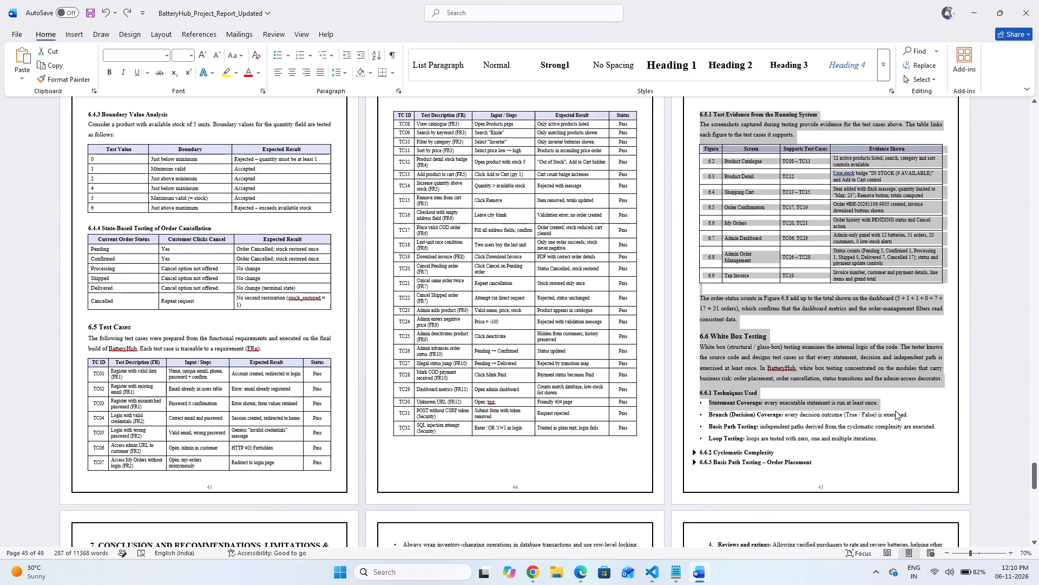
scroll(895, 411, "down", 1)
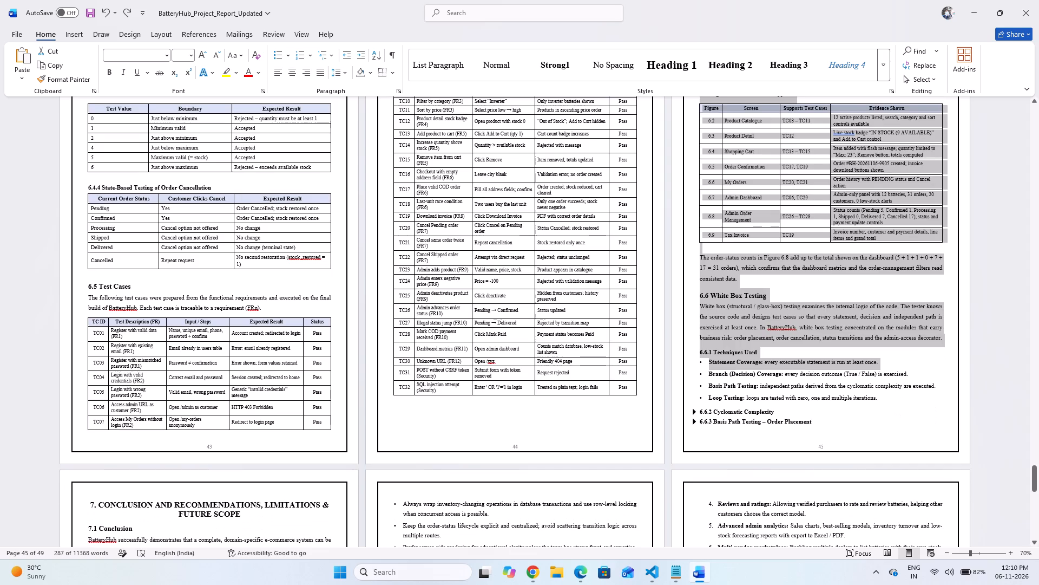
key("BackSpace")
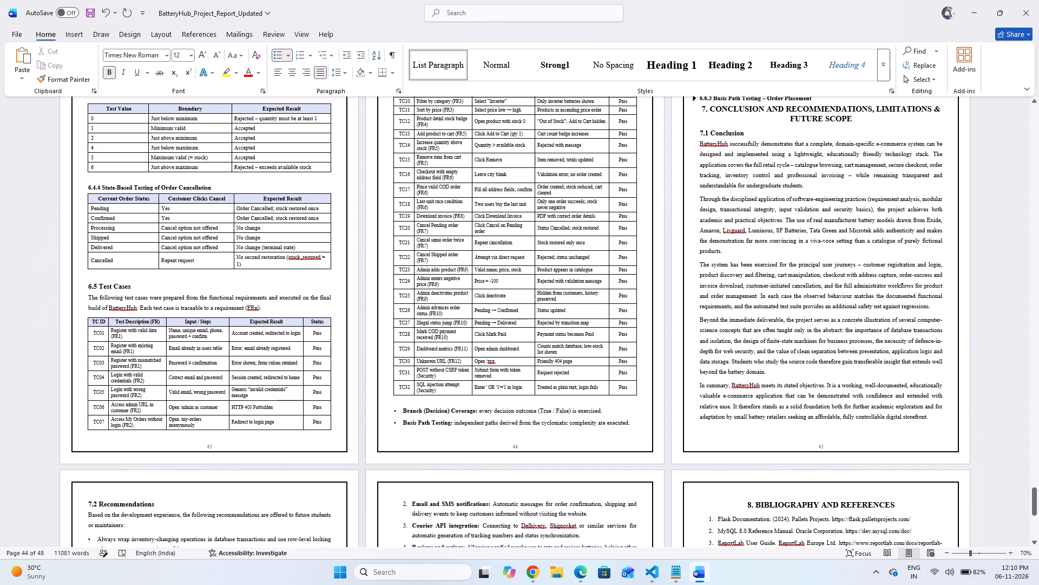
Delete the Loop Testing bullet and the collapsed sections 6.6.2 Cyclomatic Complexity and 6.6.3 Basis Path Testing – Order Placement.
scroll(646, 376, "up", 2)
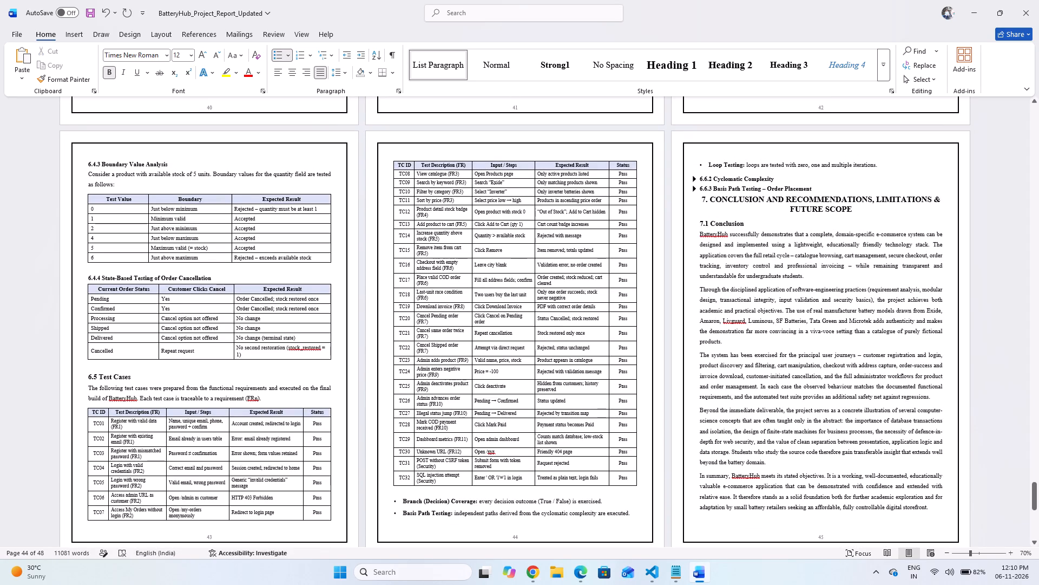
left_click_drag(688, 161, 811, 186)
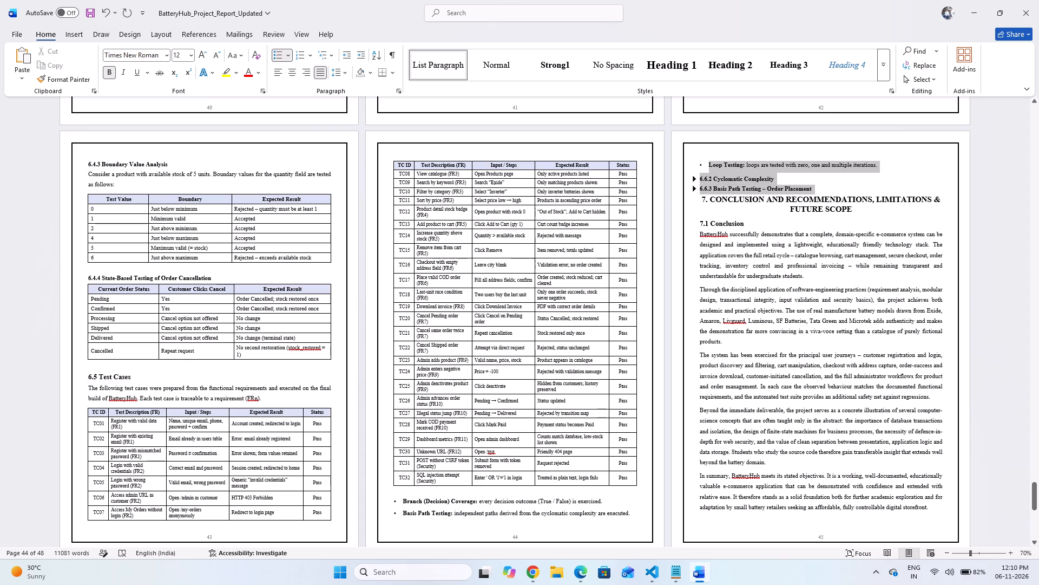
left_click_drag(811, 186, 823, 188)
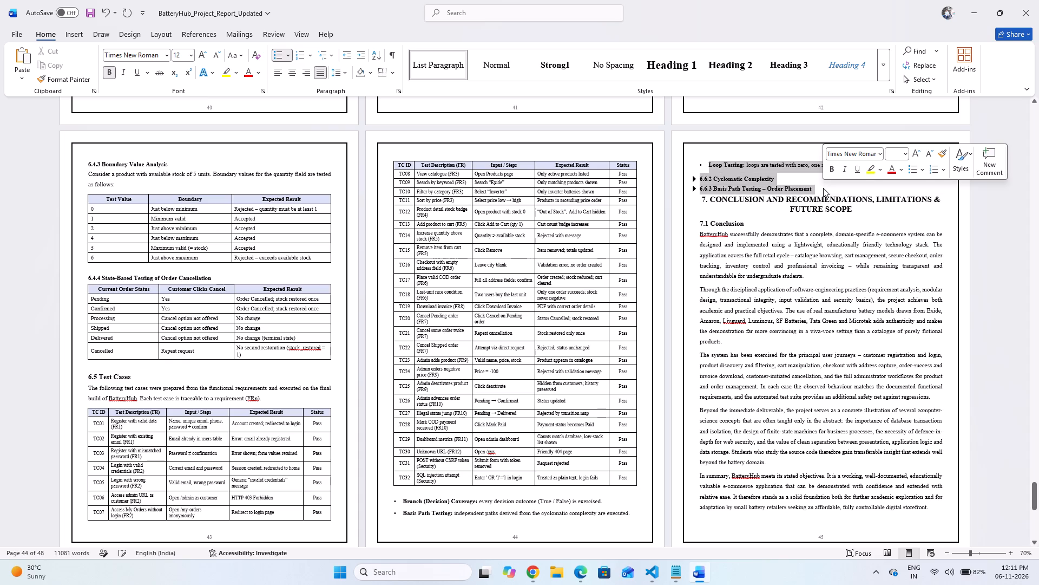
key("BackSpace")
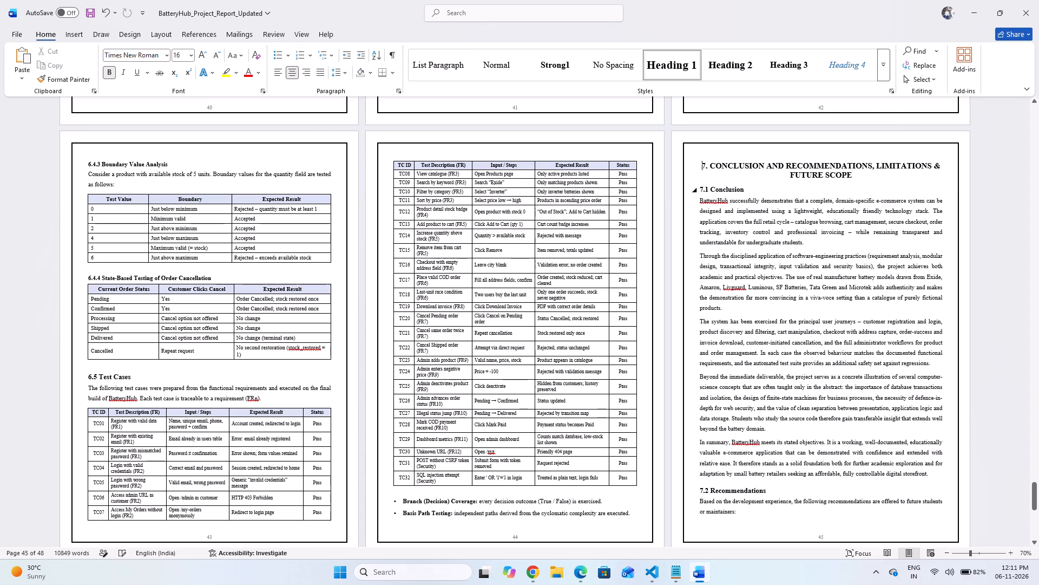
Select rows TC08 through TC30 of the section 6.5 test-case table.
left_click_drag(389, 161, 610, 464)
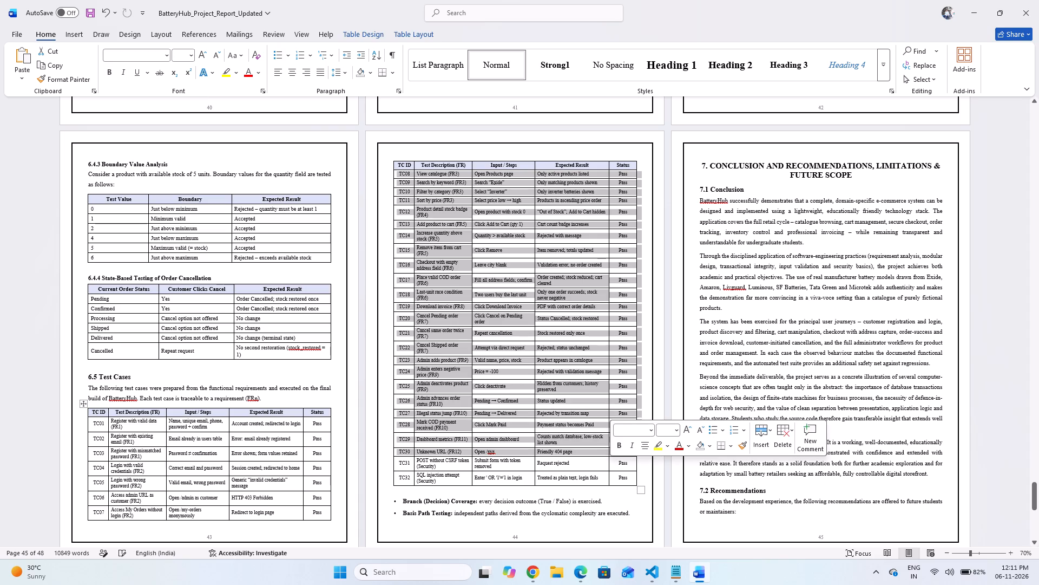
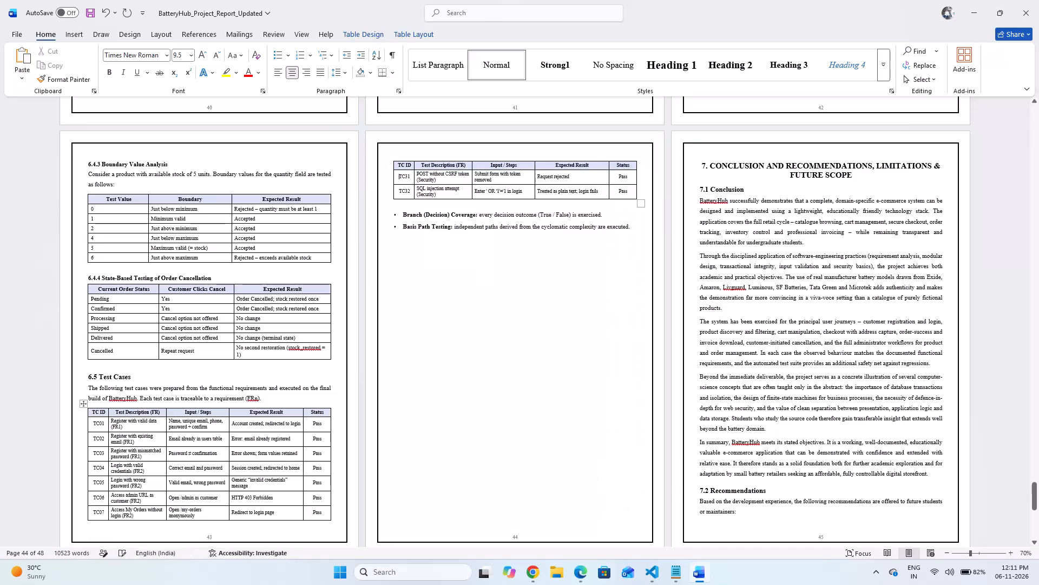
Delete the remaining test-case rows TC31 and TC32 together with the Branch (Decision) Coverage and Basis Path Testing bullets before chapter 7.
left_click_drag(390, 161, 442, 194)
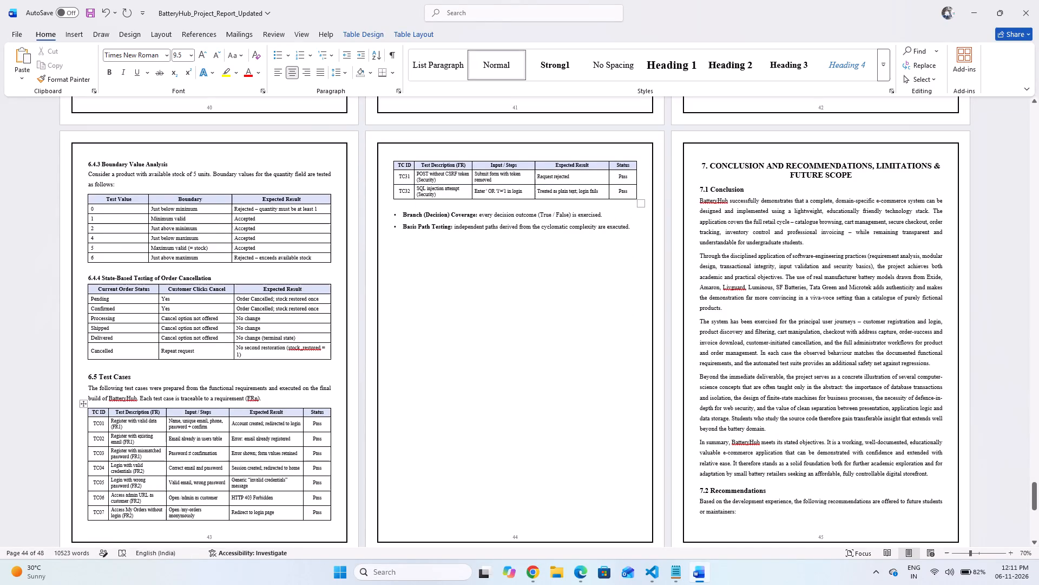
left_click_drag(442, 194, 649, 246)
key("BackSpace")
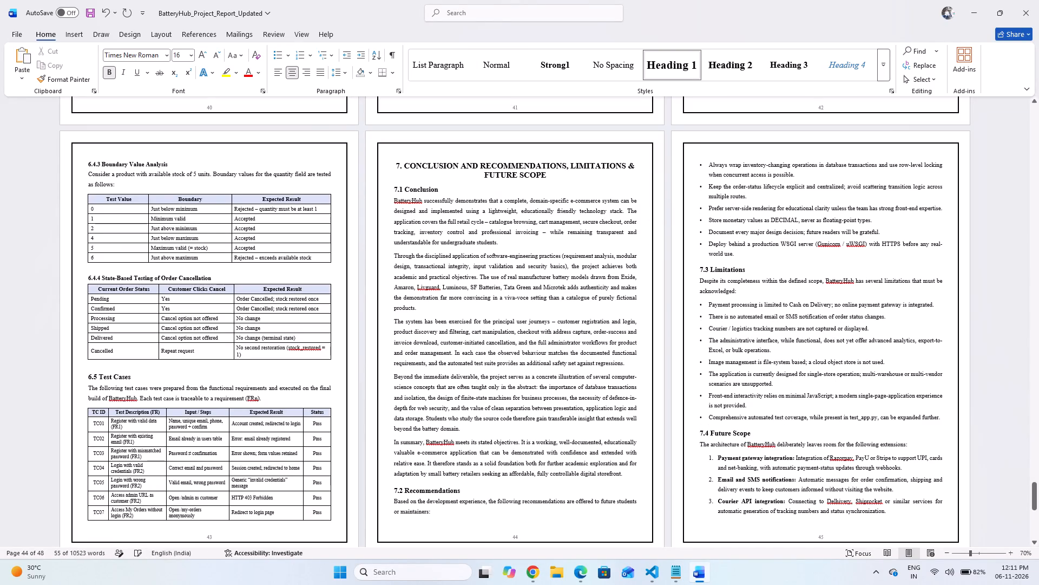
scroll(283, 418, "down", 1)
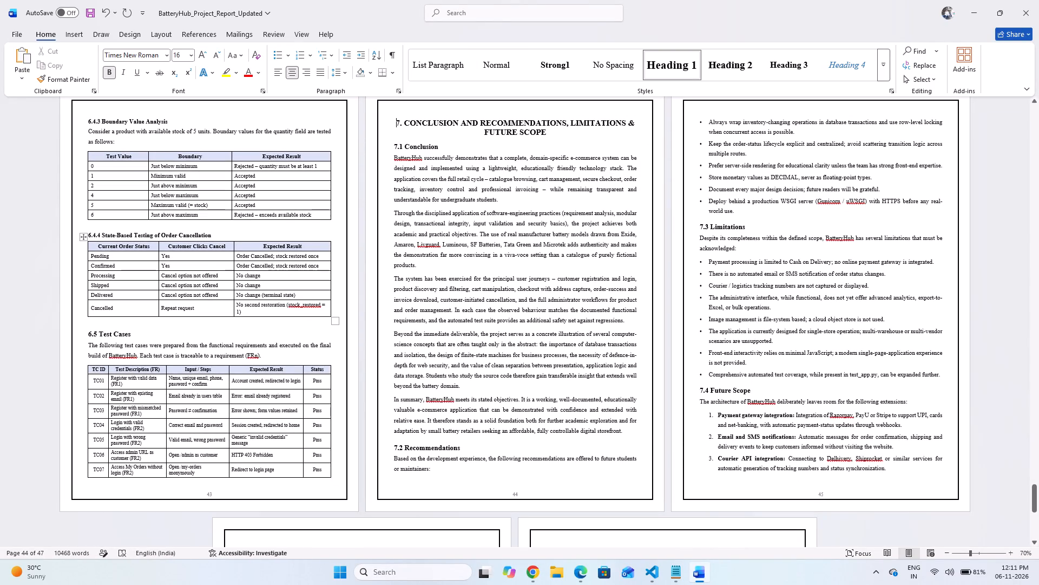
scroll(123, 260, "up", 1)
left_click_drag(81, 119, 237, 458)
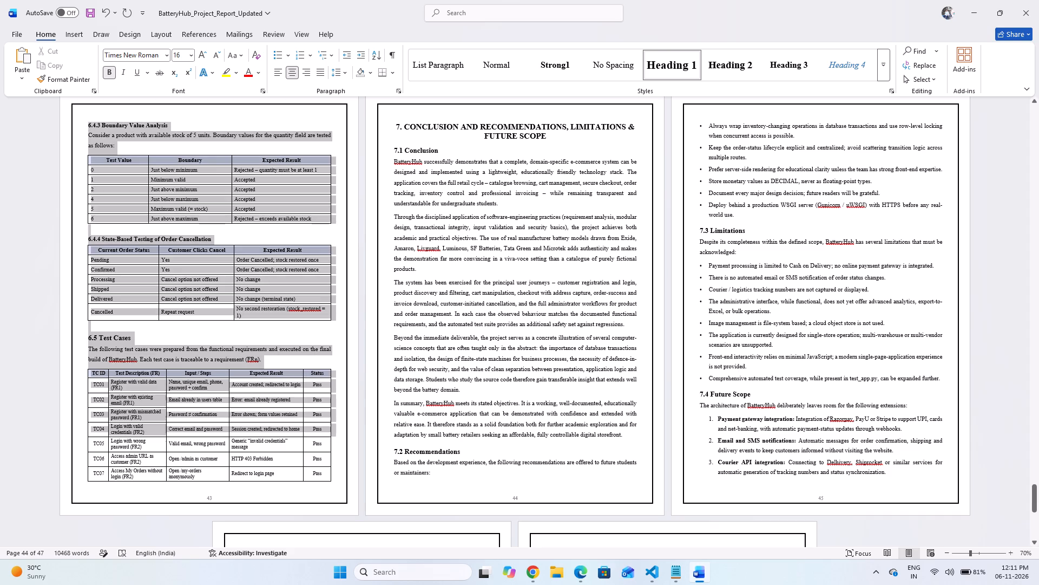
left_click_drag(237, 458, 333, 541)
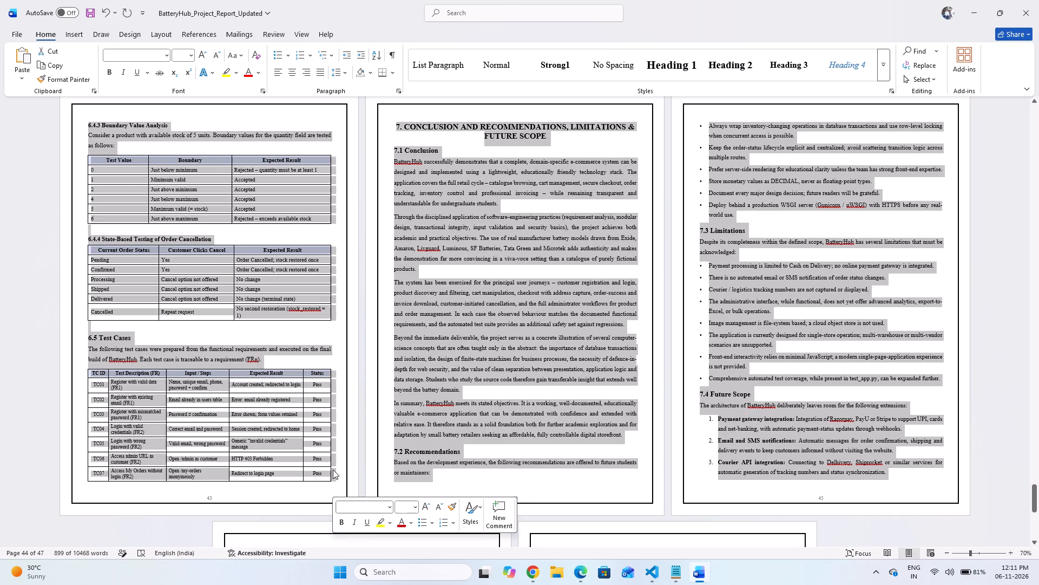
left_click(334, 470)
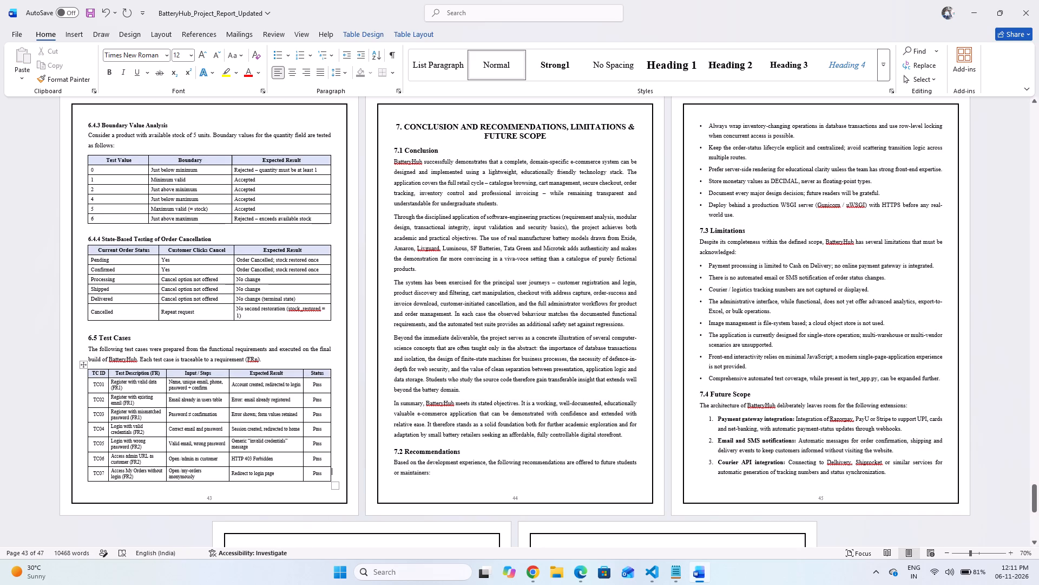
Collapse sections 6.4.3 and 6.4.4, and delete everything from 6.4.4 State-Based Testing of Order Cancellation through the 6.5 Test Cases table.
left_click_drag(86, 127, 117, 156)
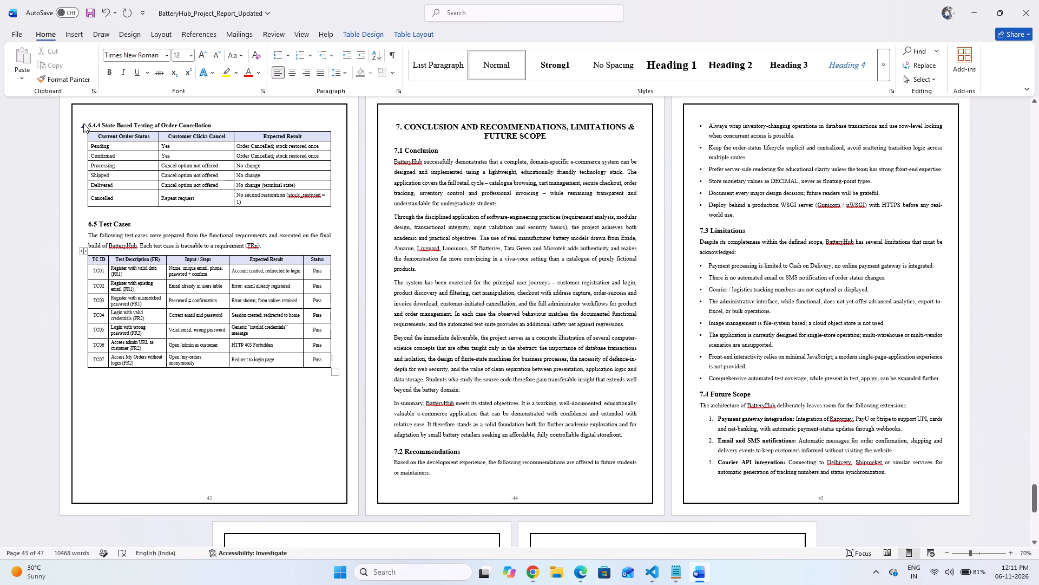
left_click_drag(81, 123, 81, 121)
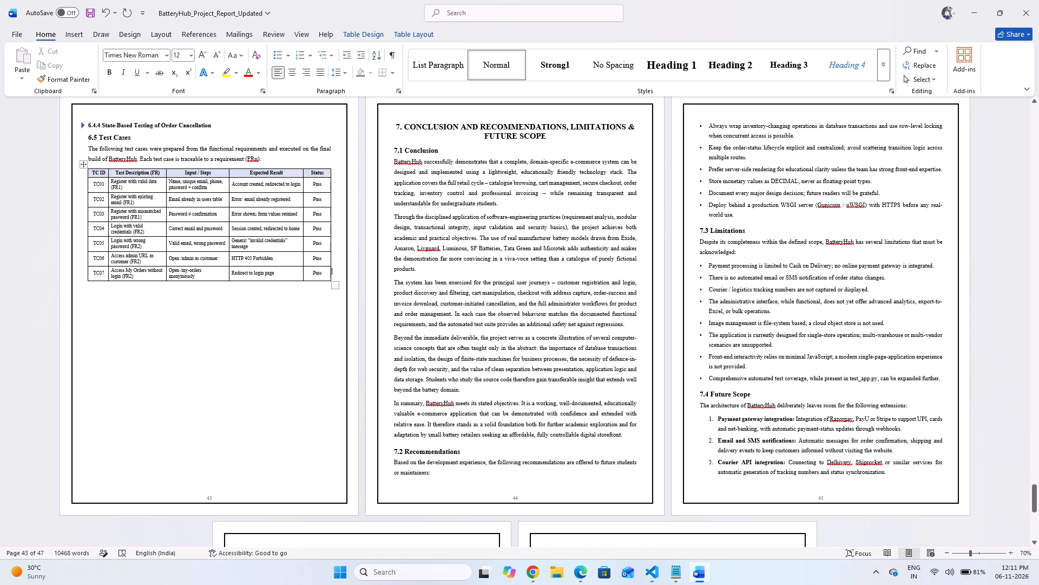
left_click_drag(81, 121, 75, 118)
left_click_drag(75, 118, 281, 298)
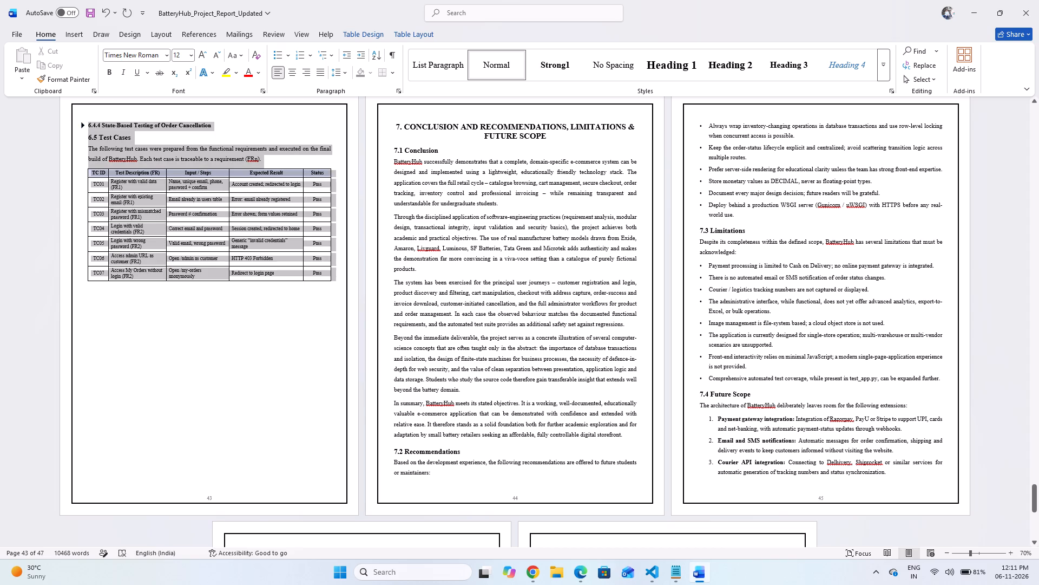
key("BackSpace")
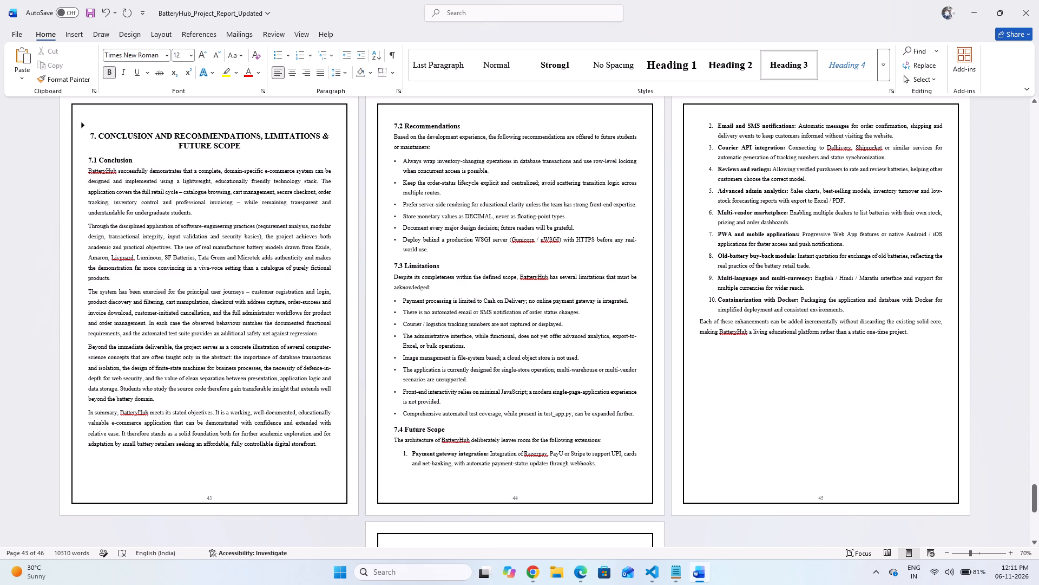
Delete section 6.4 Black Box Testing, from its heading through the collapsed 6.4.3 Boundary Value Analysis heading.
scroll(397, 412, "down", 11)
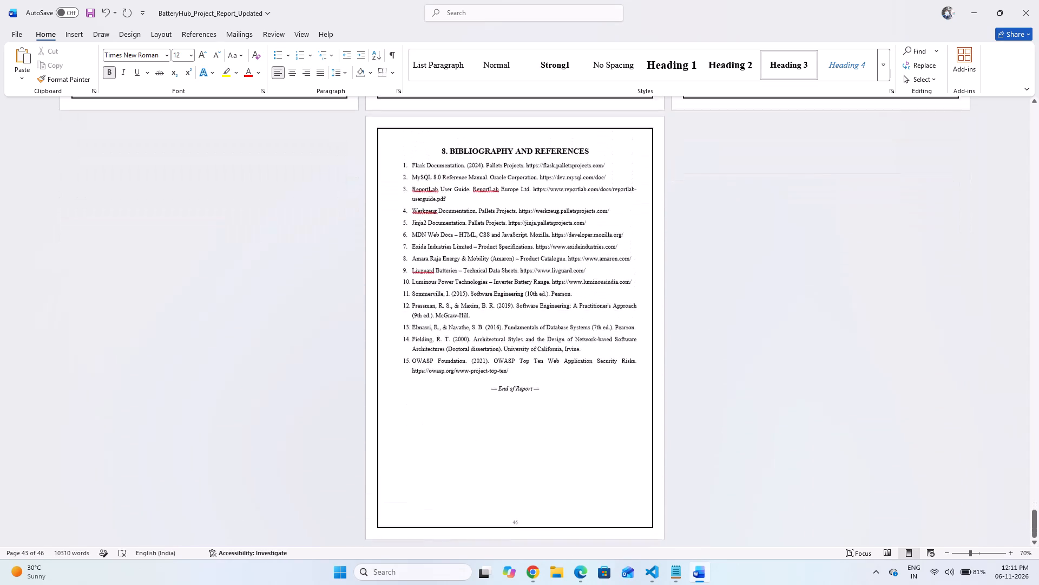
scroll(397, 412, "up", 9)
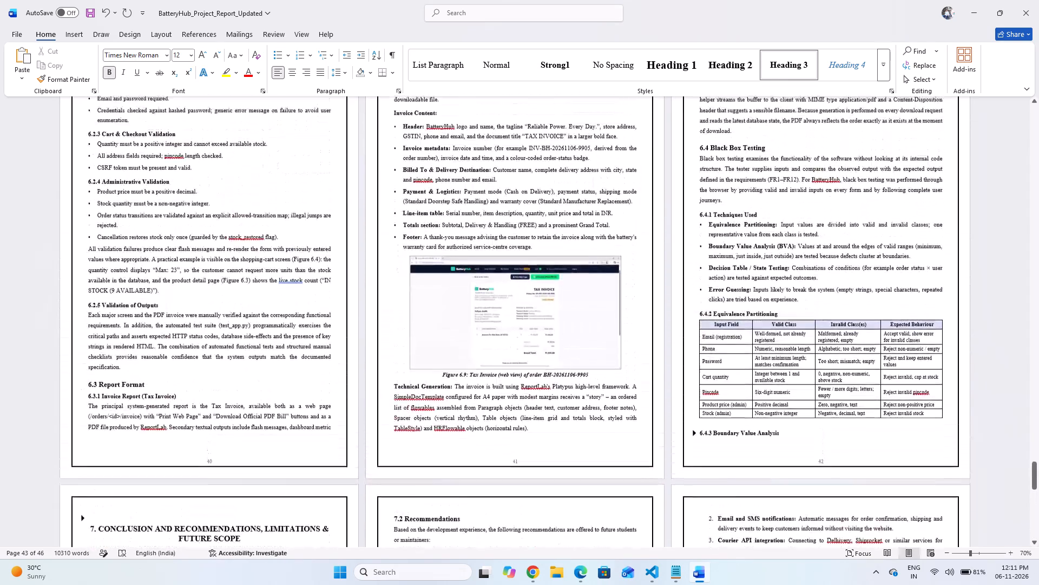
scroll(397, 412, "up", 1)
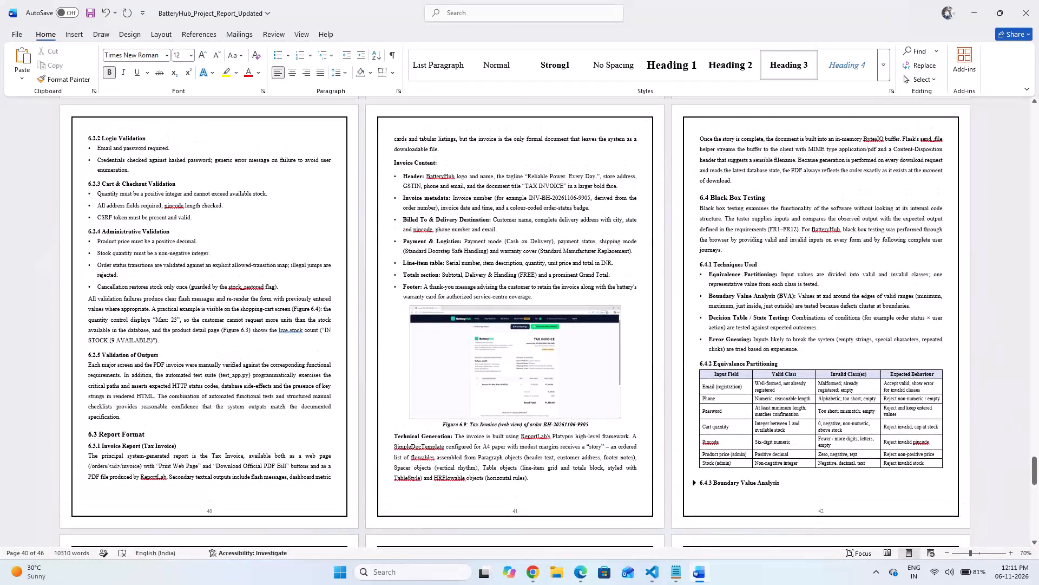
left_click_drag(697, 192, 928, 497)
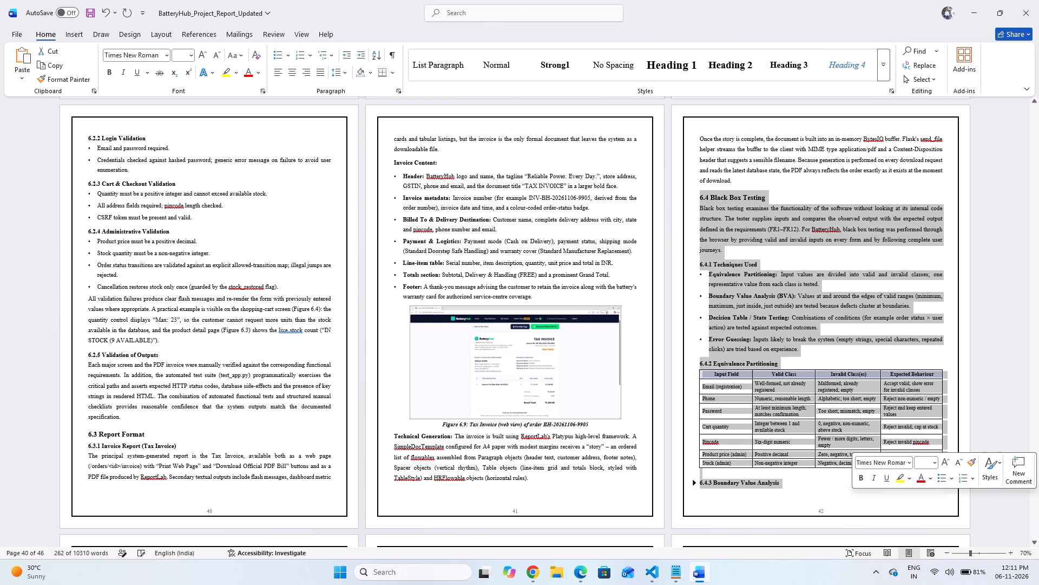
key("BackSpace")
Trim the last paragraph before chapter 7 to end at "in-memory BytesIO buffer.", removing the text from "Flask's send_file helper" onward.
scroll(928, 497, "down", 1)
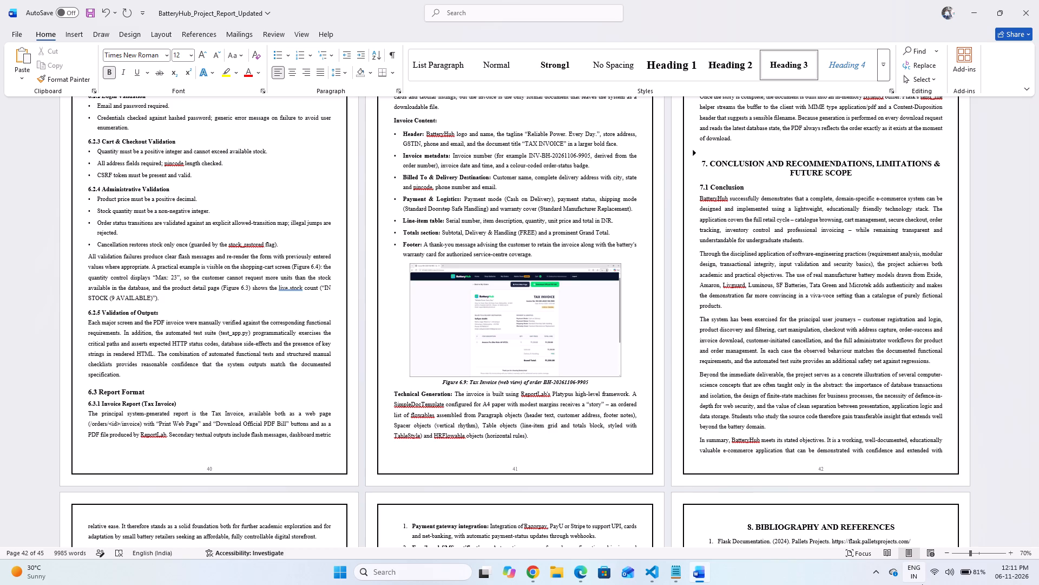
scroll(922, 584, "up", 4)
scroll(922, 584, "down", 1)
scroll(685, 238, "up", 1)
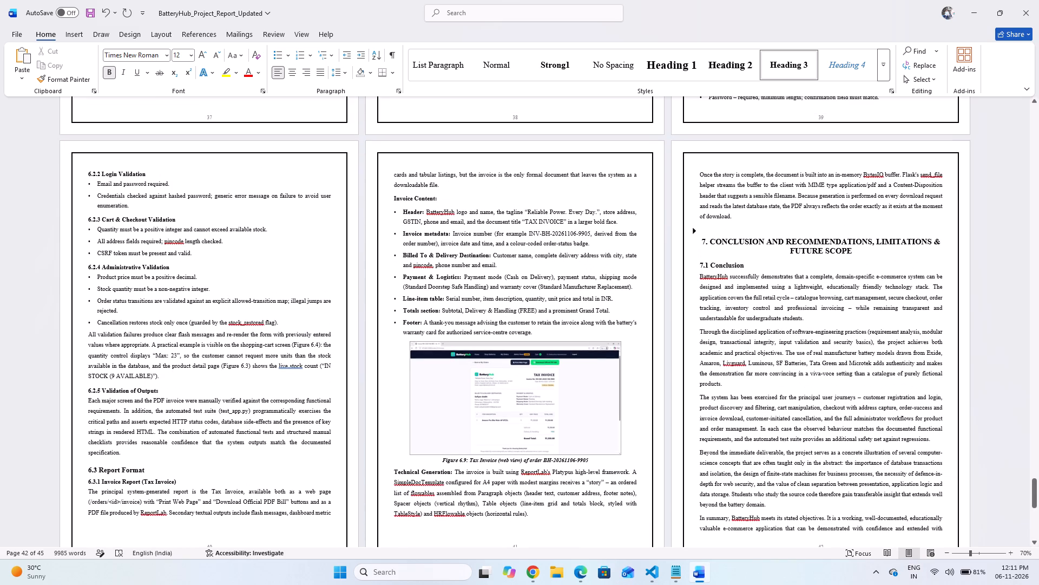
scroll(685, 238, "up", 1)
left_click(742, 211)
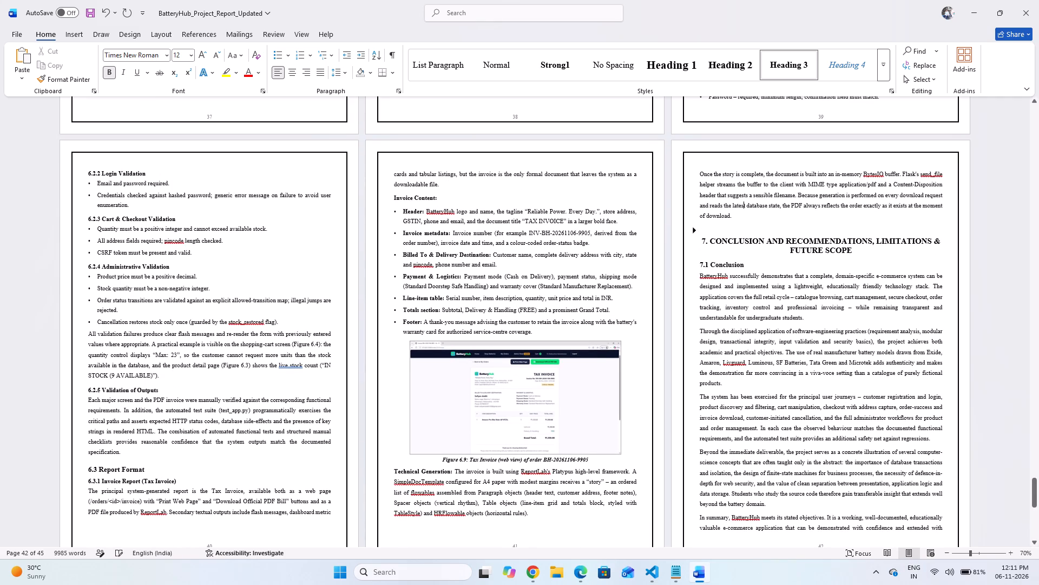
left_click(738, 215)
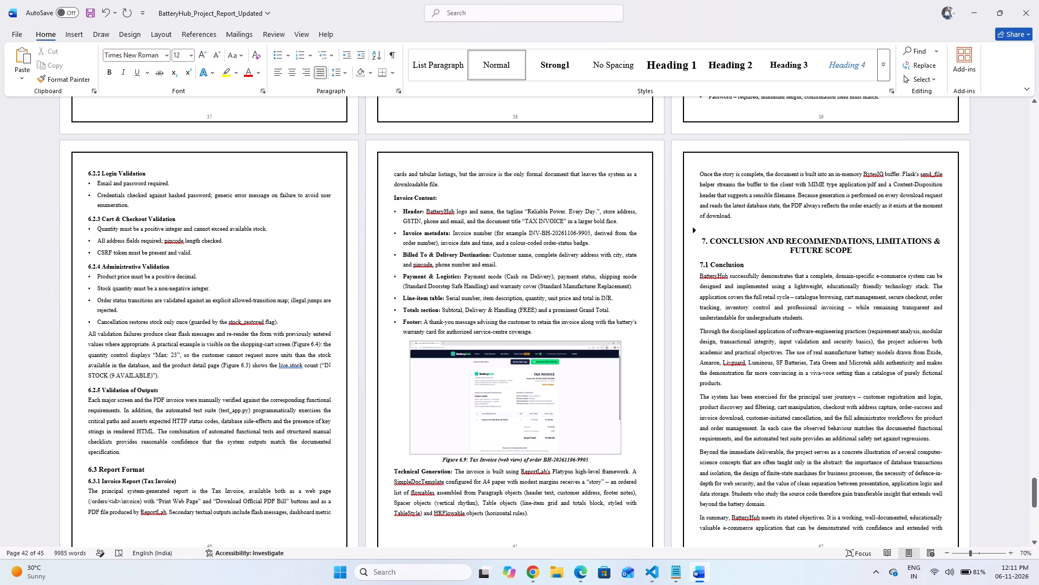
key("BackSpace")
key("BackSpace")
key("BackSpace")
key("BackSpace")
key("BackSpace")
key("BackSpace")
key("BackSpace")
key("BackSpace")
key("BackSpace")
key("BackSpace")
key("BackSpace")
key("BackSpace")
key("BackSpace")
key("BackSpace")
key("BackSpace")
key("BackSpace")
key("BackSpace")
key("BackSpace")
key("BackSpace")
key("BackSpace")
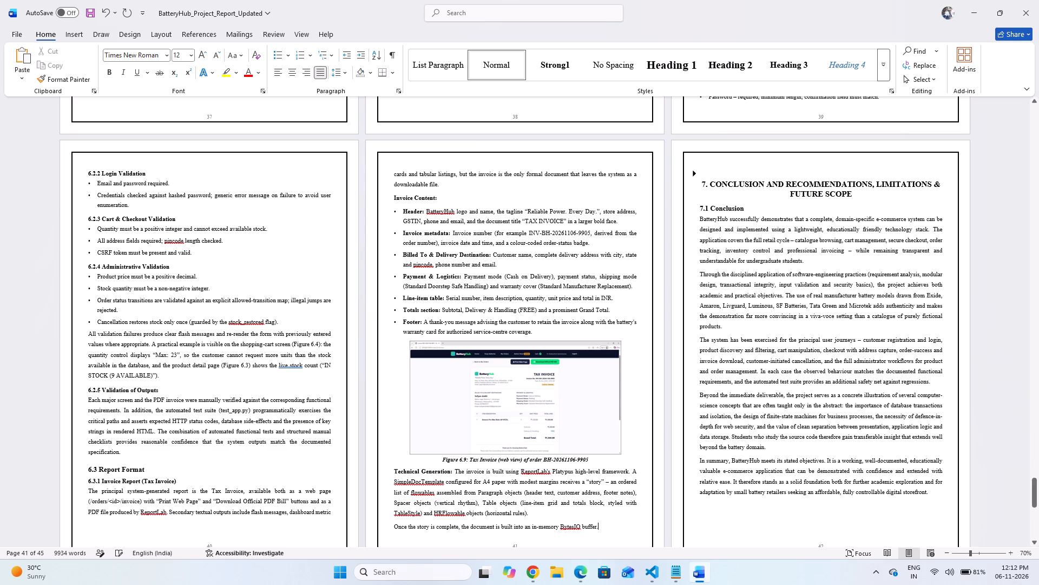
Review the page layout of chapters 7 and 8 and the screenshots and figures in section 6.1.
scroll(516, 435, "down", 3)
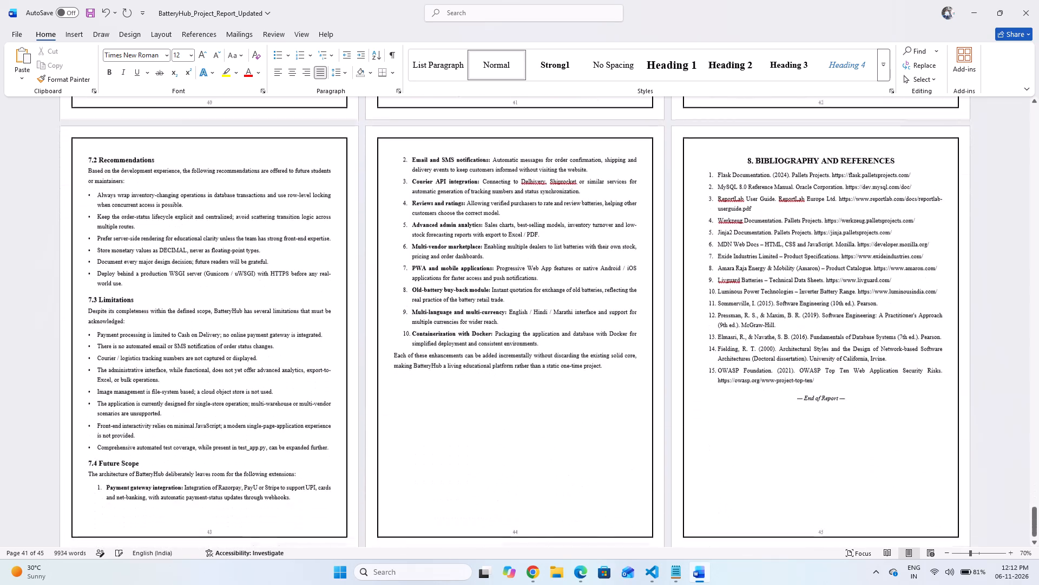
scroll(516, 435, "up", 4)
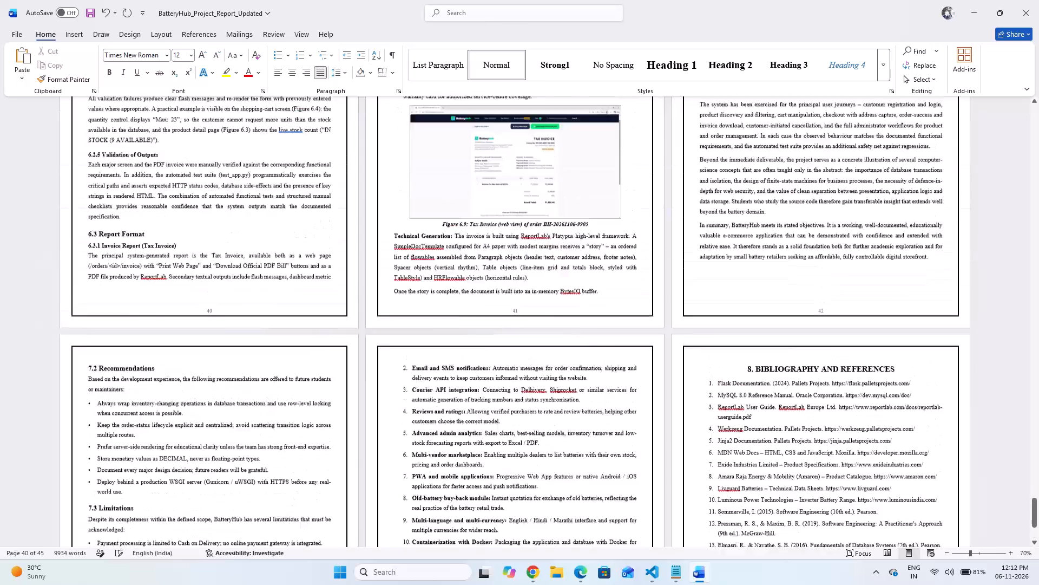
scroll(516, 435, "up", 5)
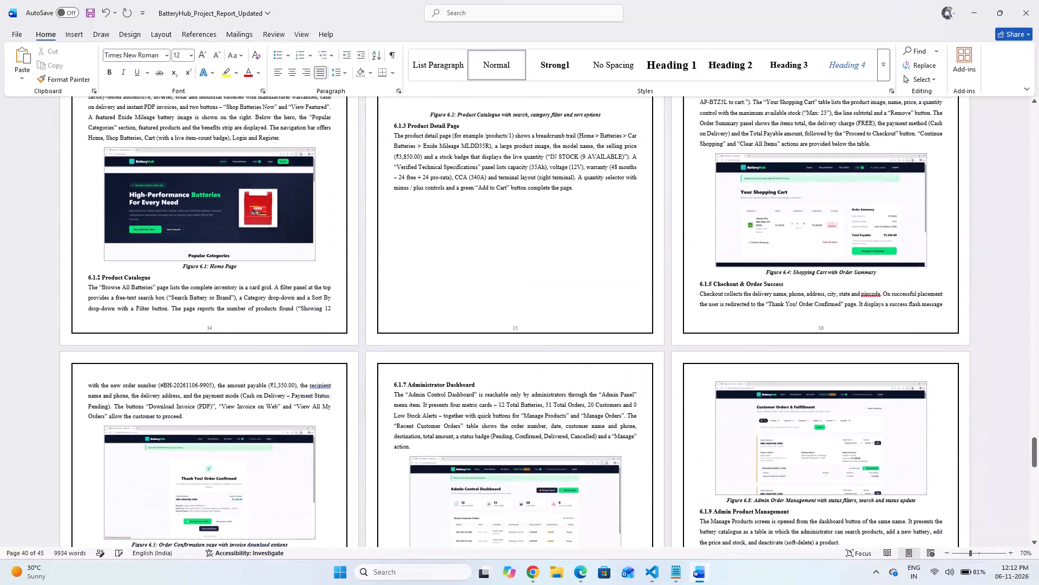
scroll(516, 435, "up", 1)
scroll(516, 435, "down", 3)
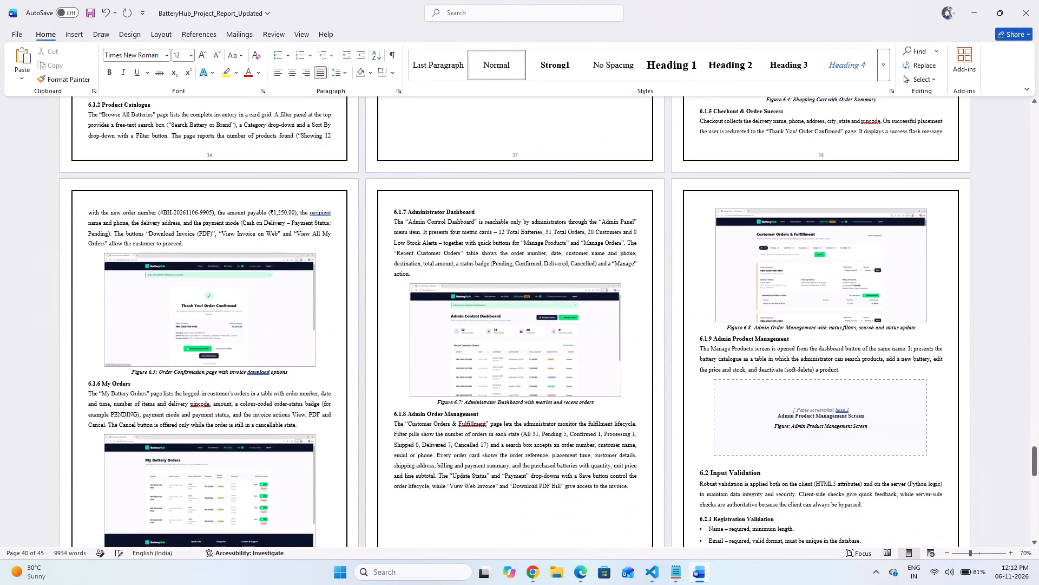
scroll(565, 364, "down", 1)
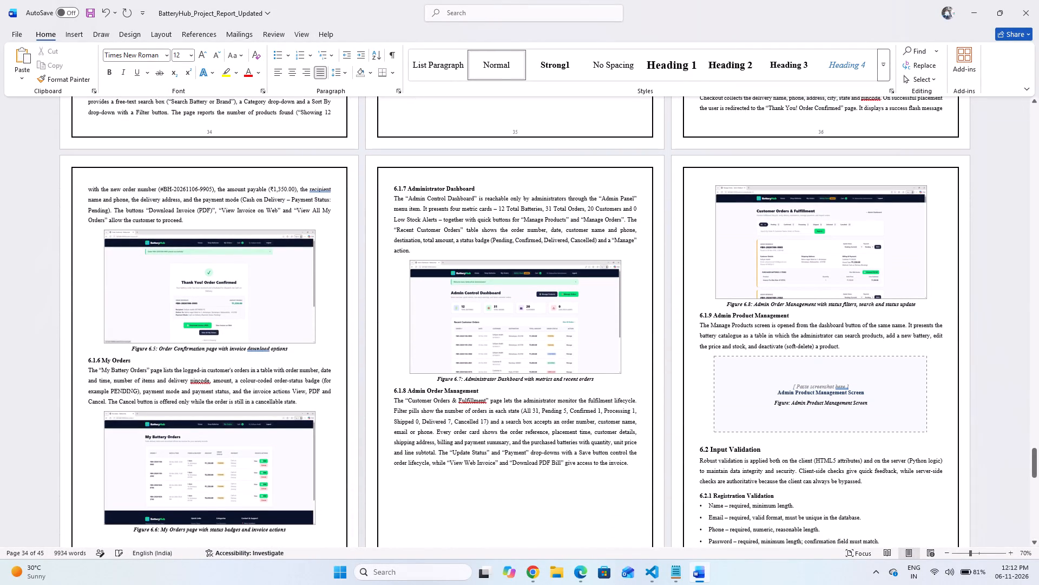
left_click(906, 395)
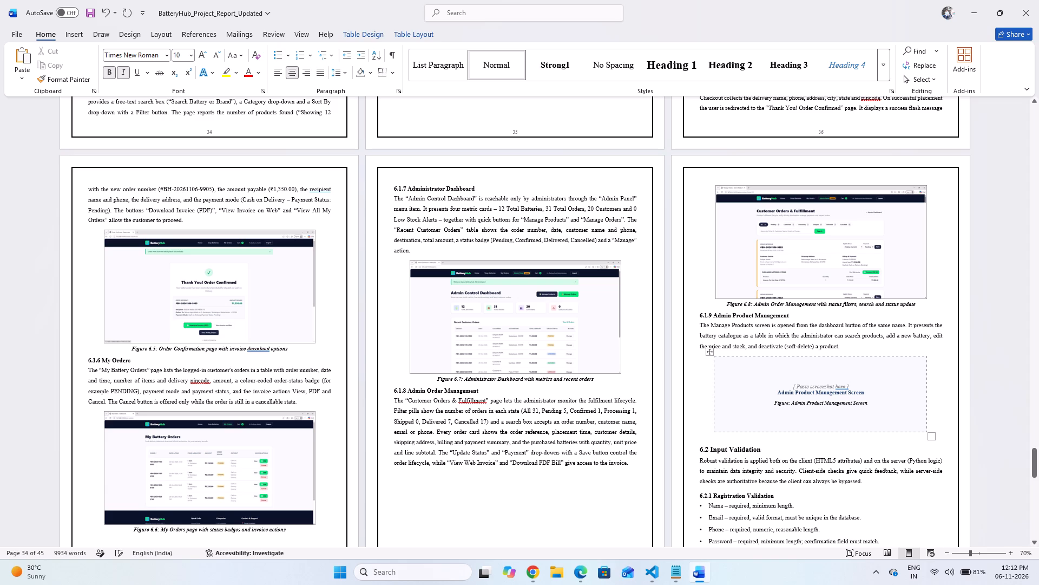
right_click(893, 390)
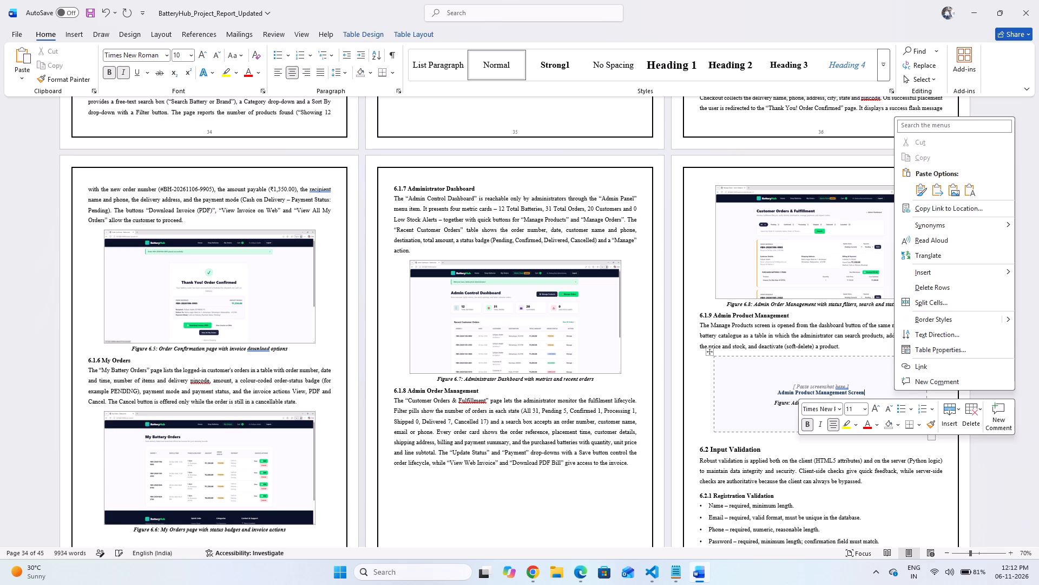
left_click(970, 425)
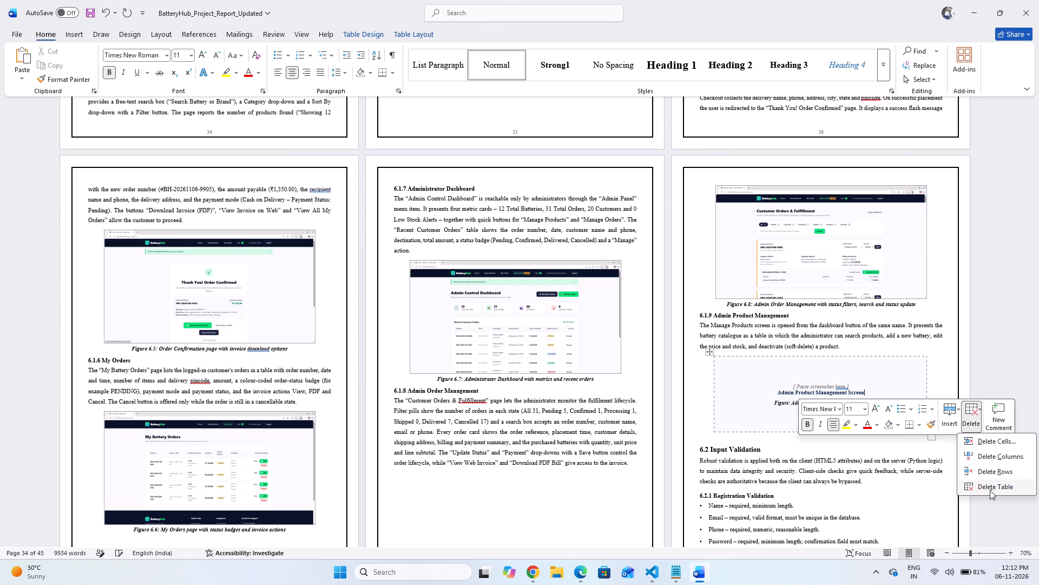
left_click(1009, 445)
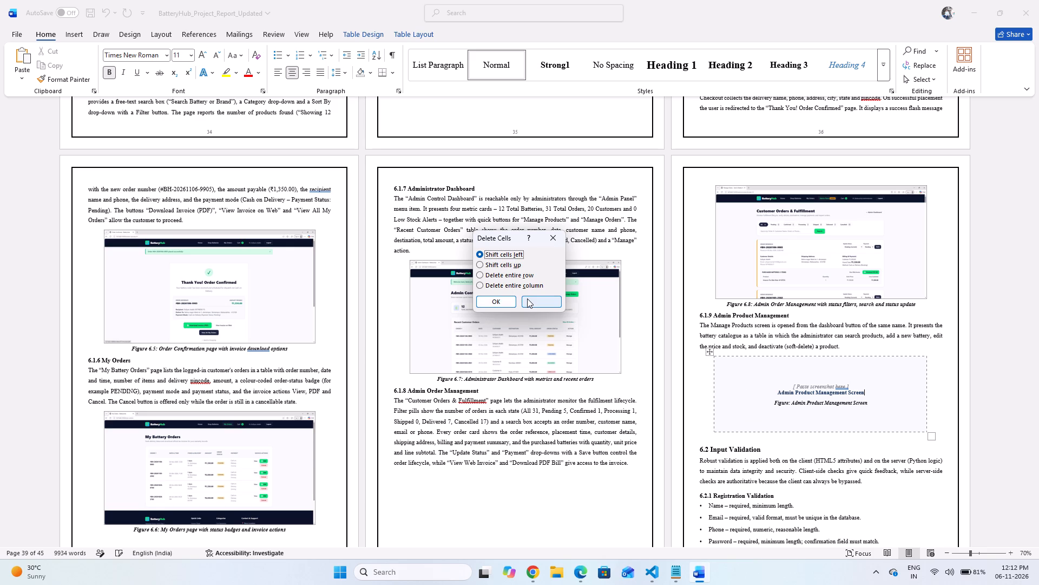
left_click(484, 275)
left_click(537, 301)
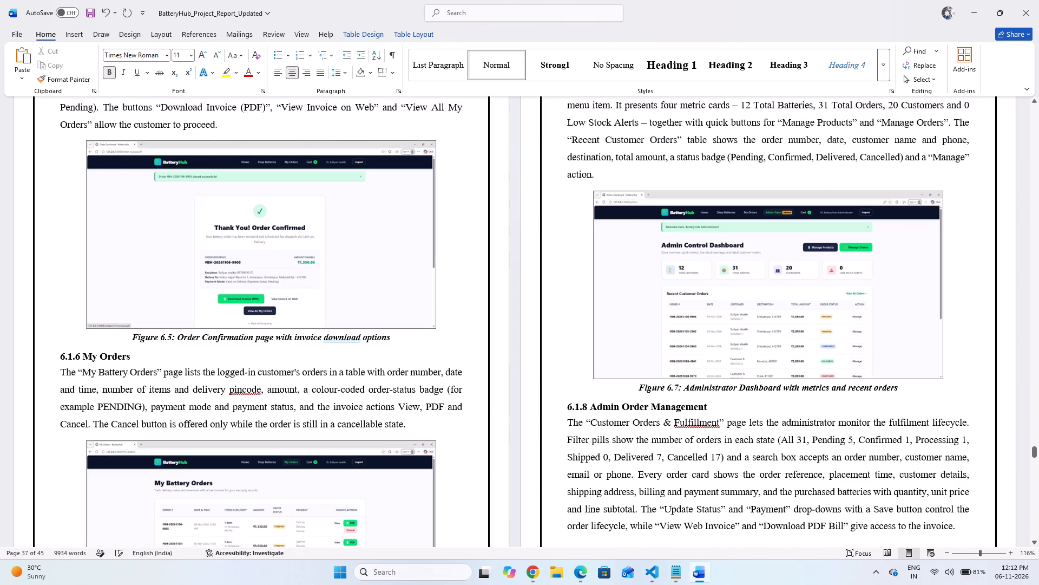
Delete the empty "Paste screenshot here" placeholder box for the Admin Product Management Screen in section 6.1.9.
scroll(755, 347, "down", 7)
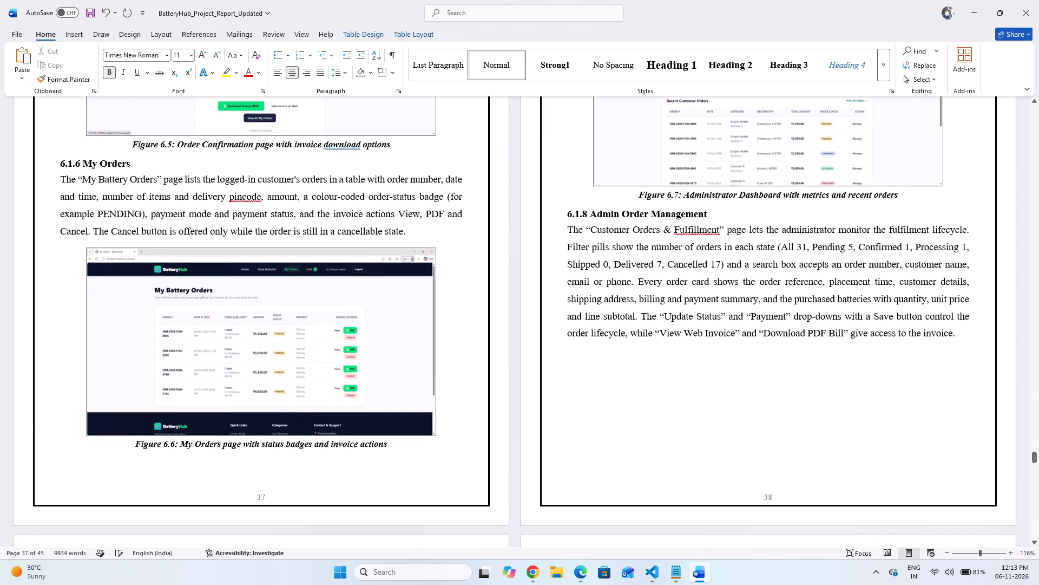
scroll(738, 247, "down", 8)
scroll(738, 247, "up", 2)
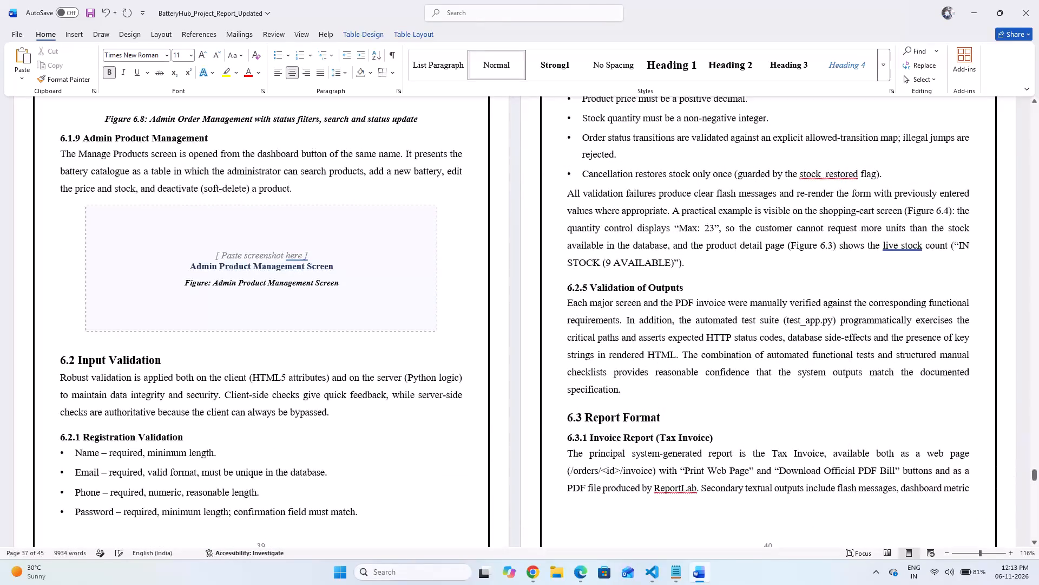
scroll(738, 247, "up", 2)
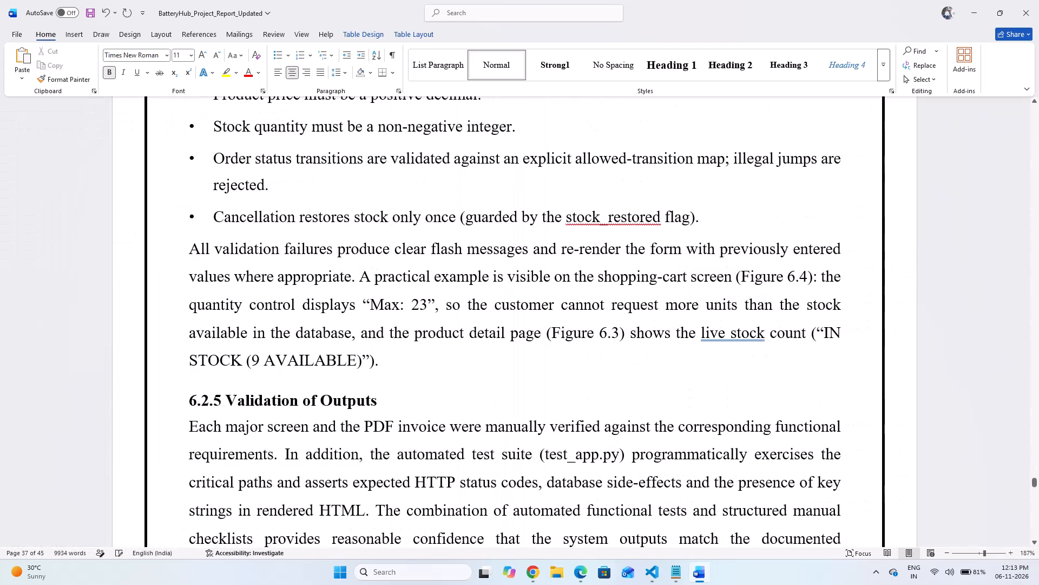
scroll(738, 247, "down", 7)
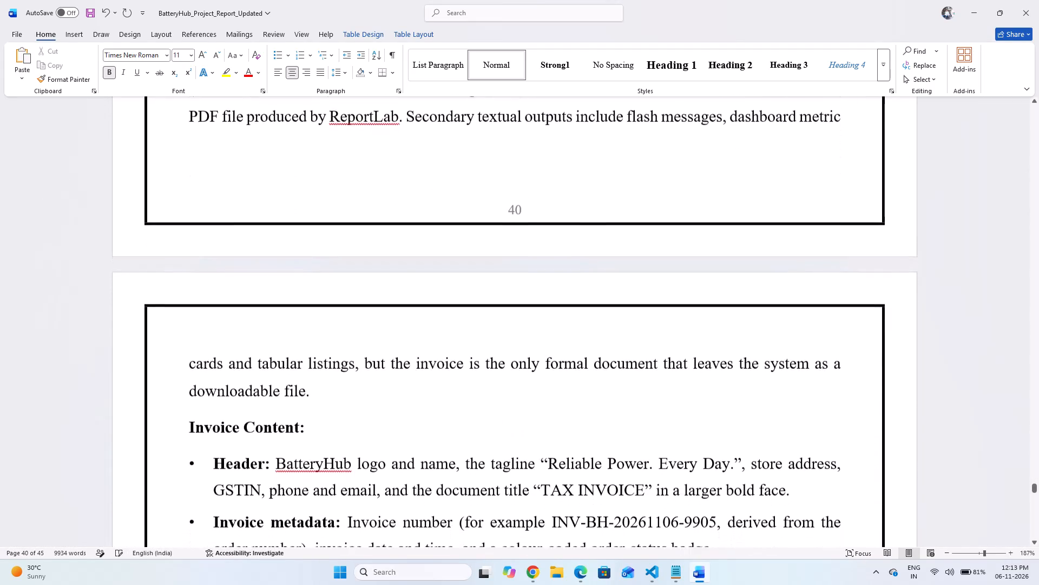
scroll(738, 247, "up", 5)
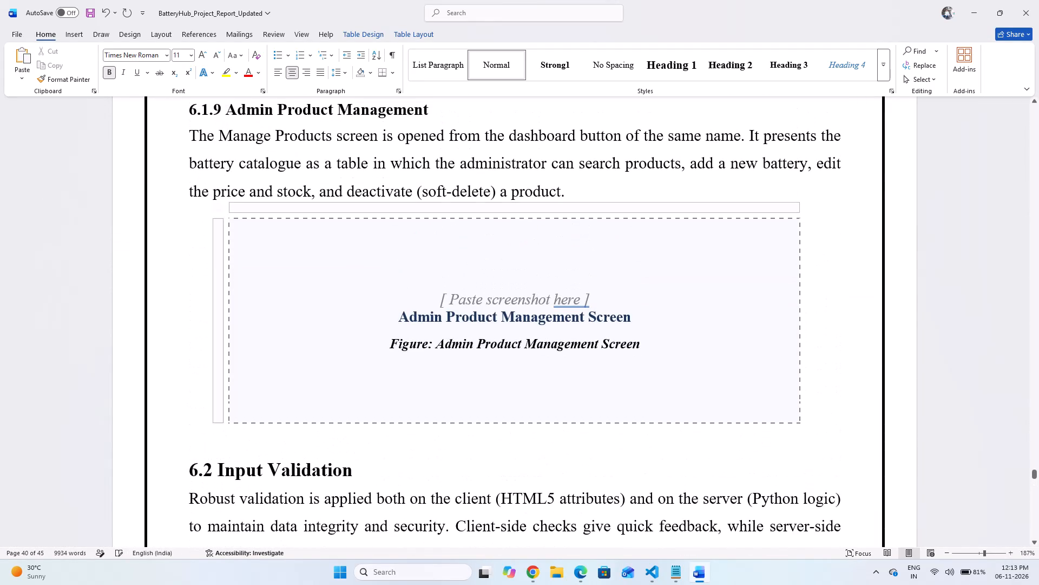
left_click(738, 247)
right_click(738, 247)
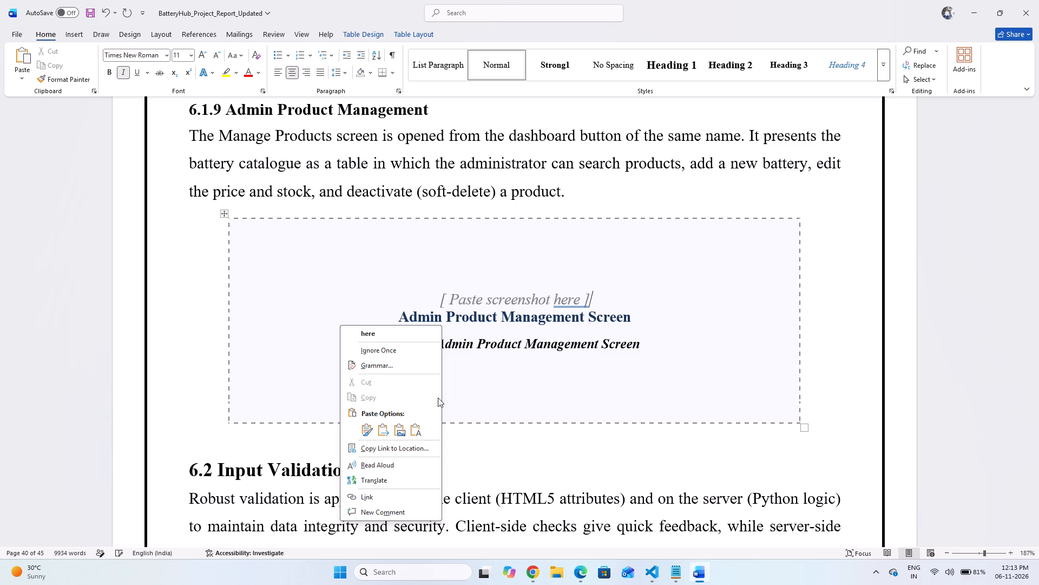
left_click(697, 347)
left_click(697, 347)
right_click(697, 347)
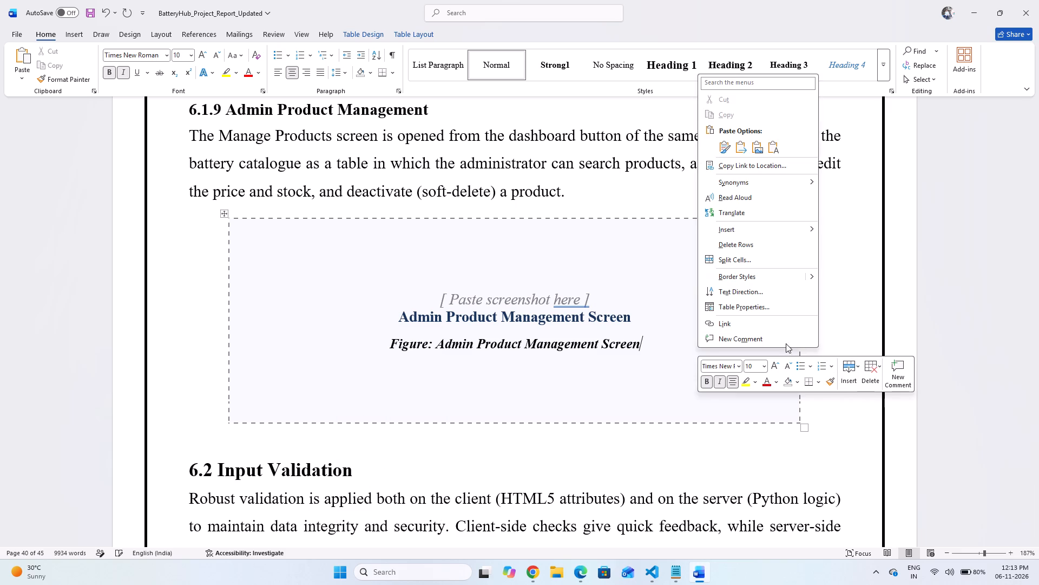
left_click(753, 240)
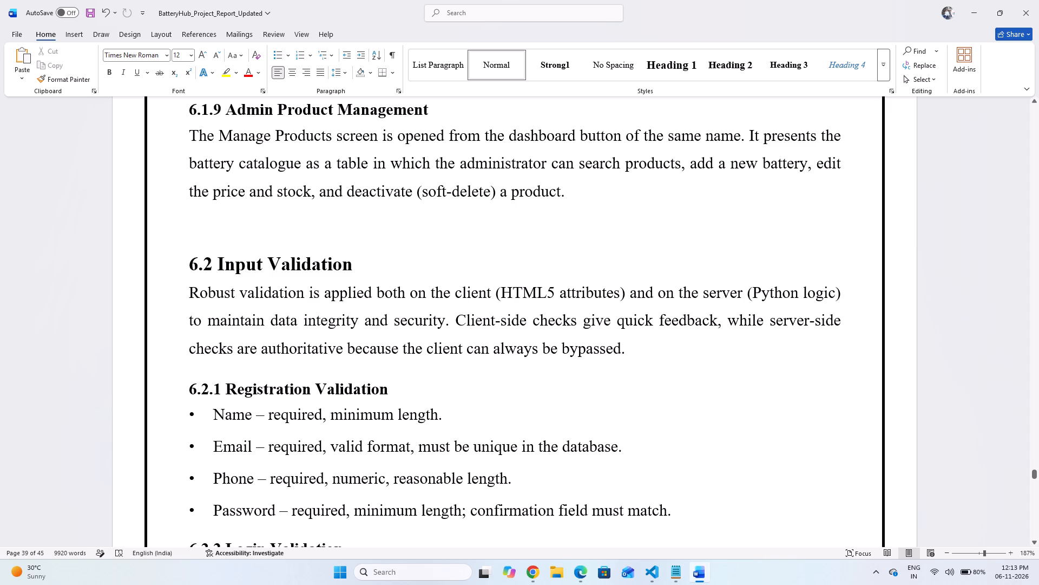
Review the page layout backward from section 6.1.9 through chapters 5, 4 and 3 to the last page of chapter 2.
scroll(753, 240, "up", 1)
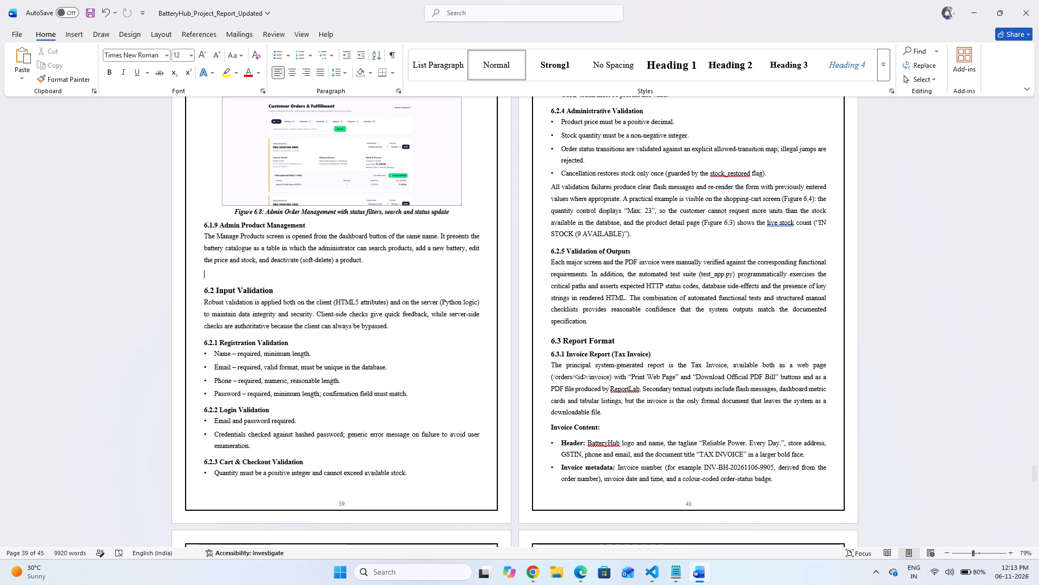
scroll(753, 240, "up", 1)
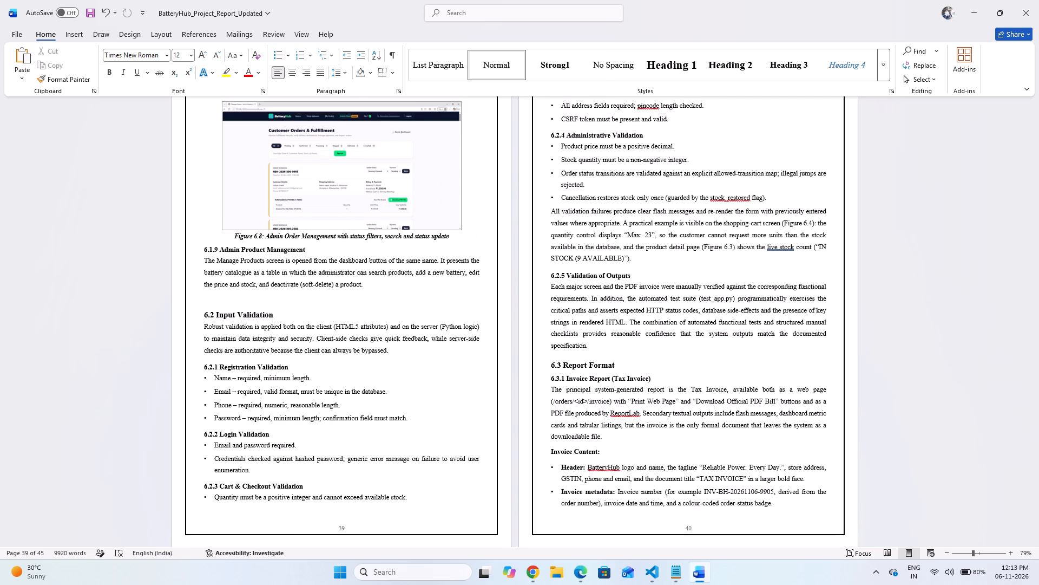
scroll(753, 240, "up", 6)
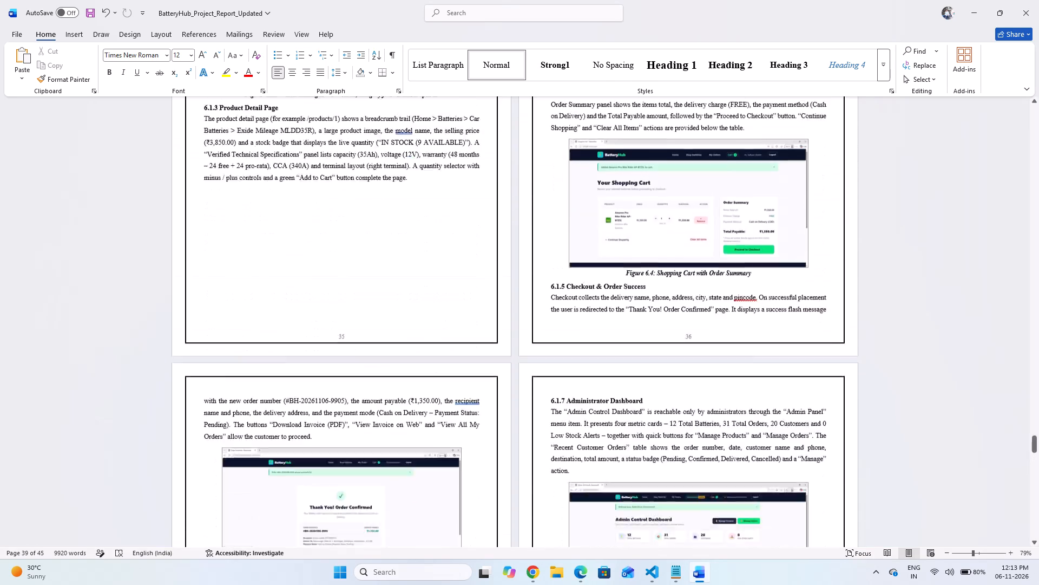
scroll(753, 240, "up", 7)
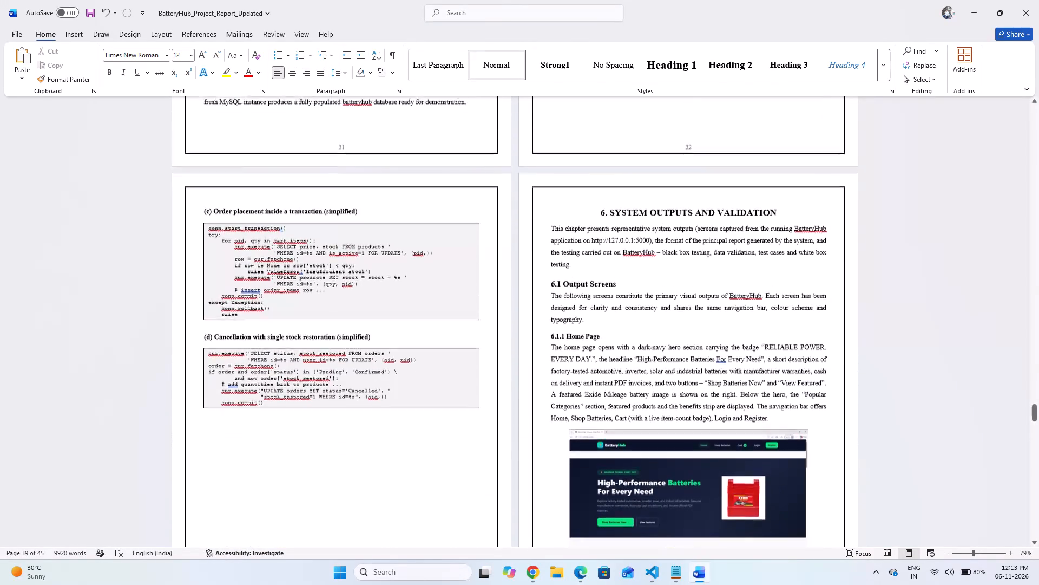
scroll(753, 240, "up", 10)
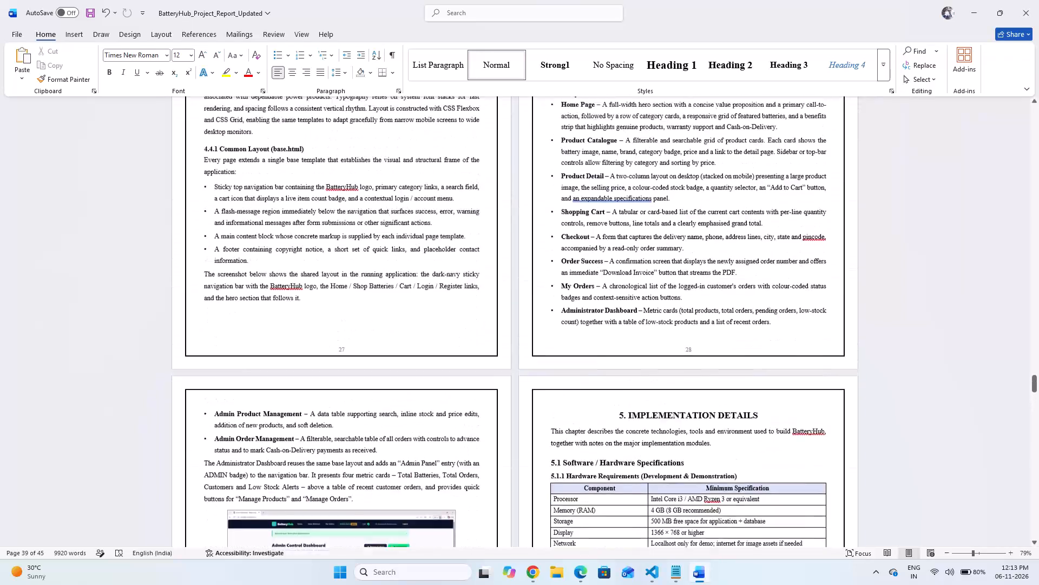
scroll(753, 240, "up", 11)
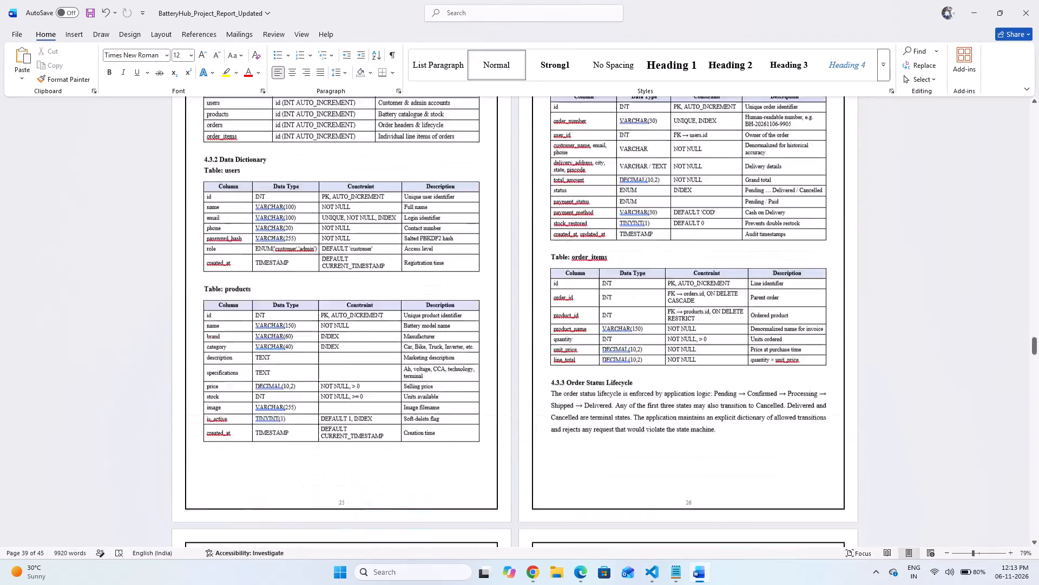
scroll(753, 240, "up", 2)
scroll(753, 240, "right", 2)
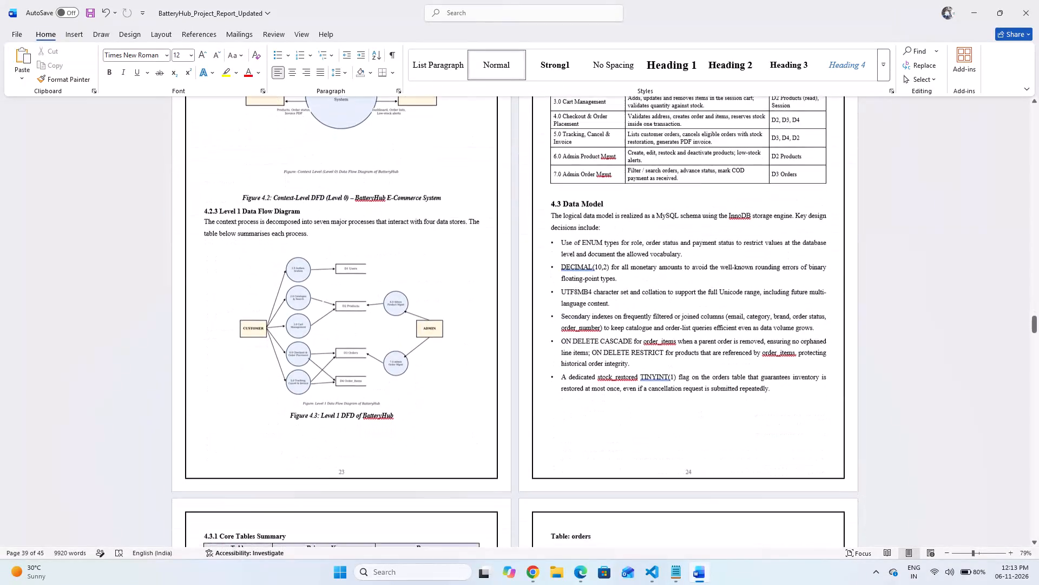
scroll(753, 240, "up", 9)
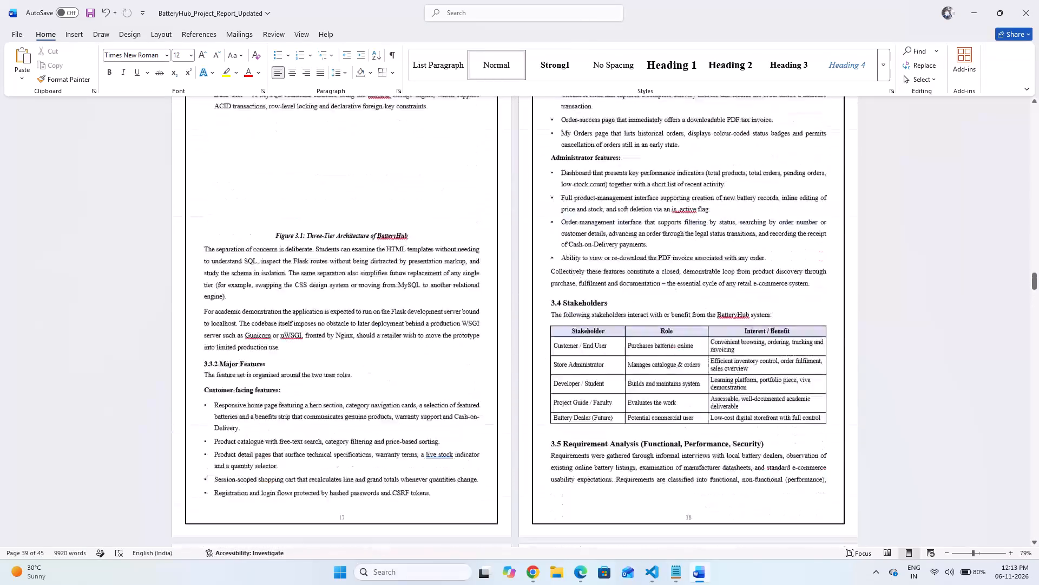
scroll(753, 240, "up", 7)
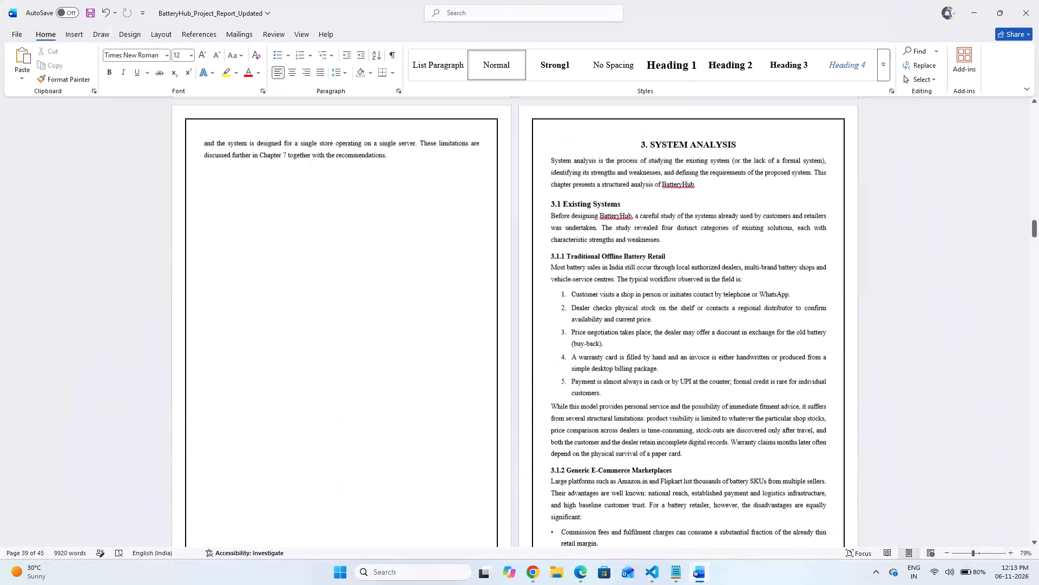
Trim the last paragraph of section 2.4.4 Domain Knowledge to end at "and the d", removing "esign of the relational schema.".
scroll(753, 240, "up", 4)
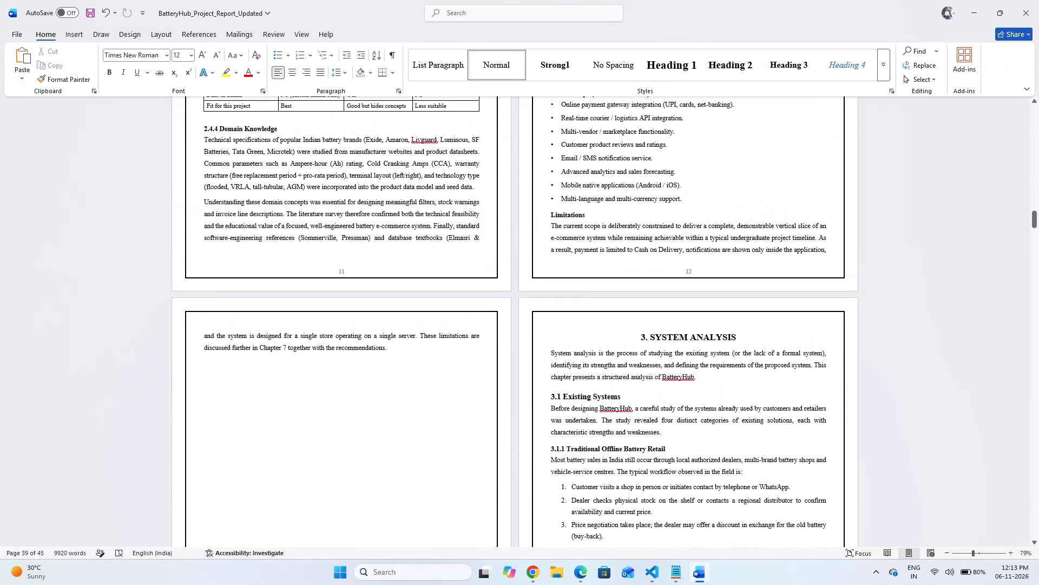
scroll(753, 240, "up", 2)
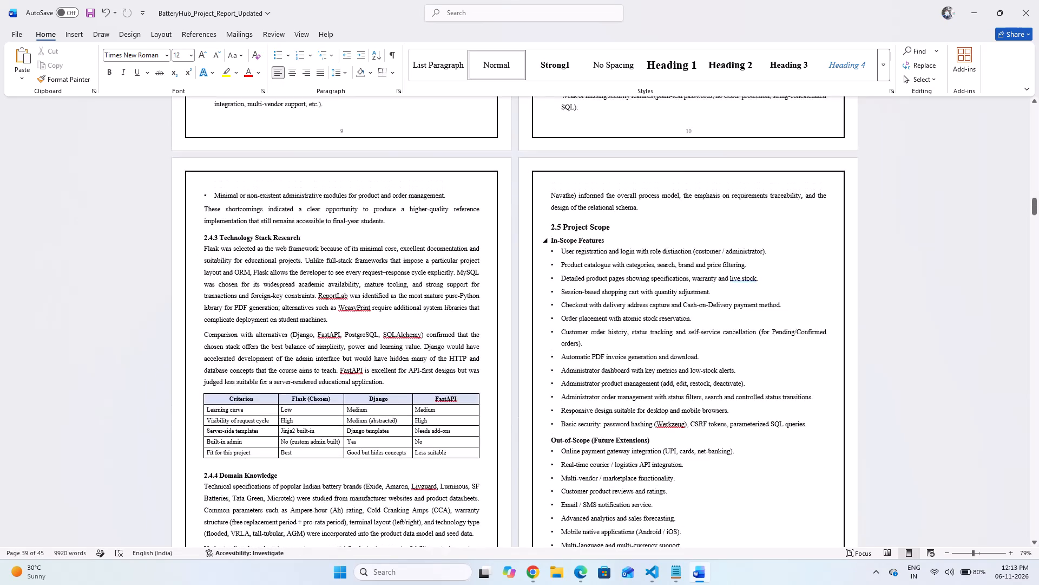
scroll(753, 240, "up", 1)
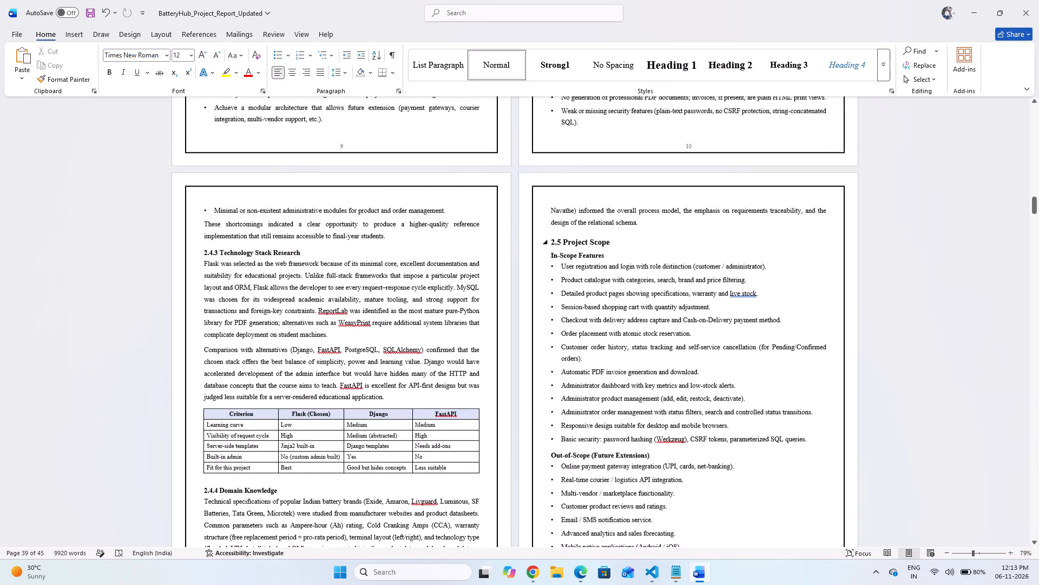
left_click(654, 224)
key("BackSpace")
key("BackSpace")
key("BackSpace")
key("BackSpace")
key("BackSpace")
key("BackSpace")
key("BackSpace")
key("BackSpace")
key("BackSpace")
key("BackSpace")
key("BackSpace")
key("BackSpace")
key("BackSpace")
key("BackSpace")
key("BackSpace")
key("BackSpace")
key("BackSpace")
key("BackSpace")
key("BackSpace")
key("BackSpace")
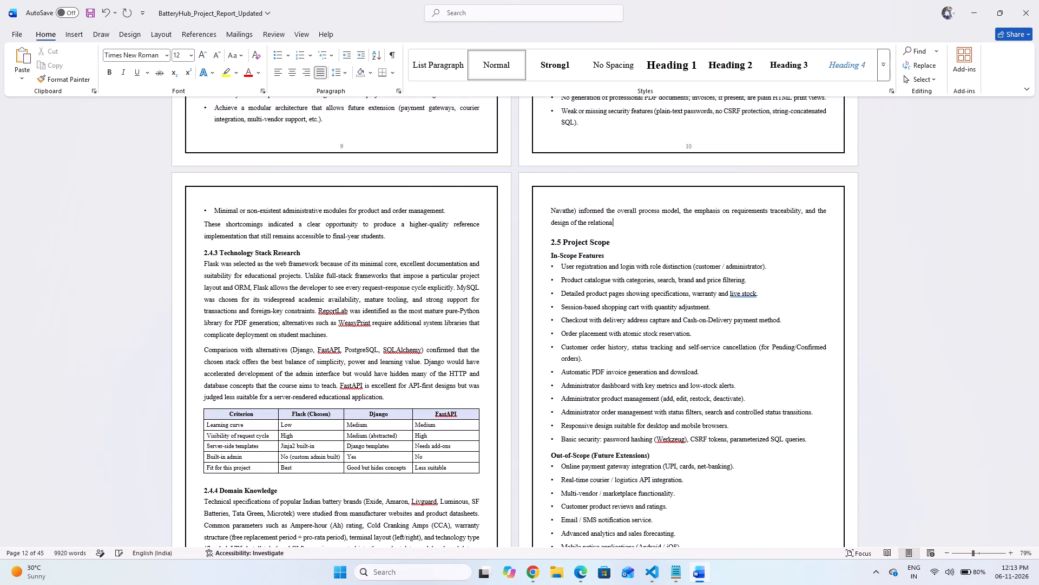
key("BackSpace")
key("BackSpace")
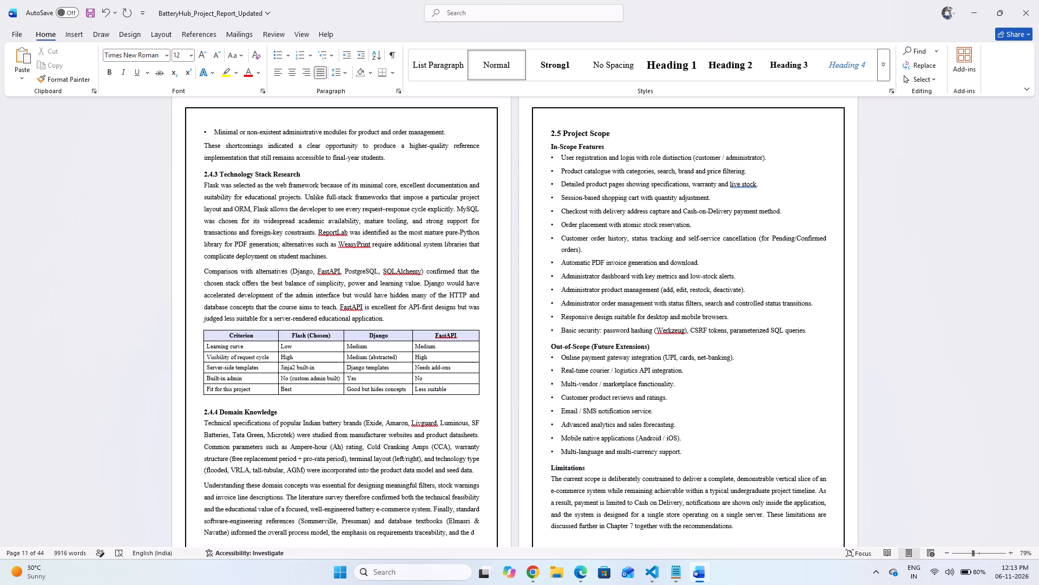
Review the page flow of chapters 2 and 3, and check the INDEX entries and page numbers and the Abstract page.
scroll(392, 212, "up", 4)
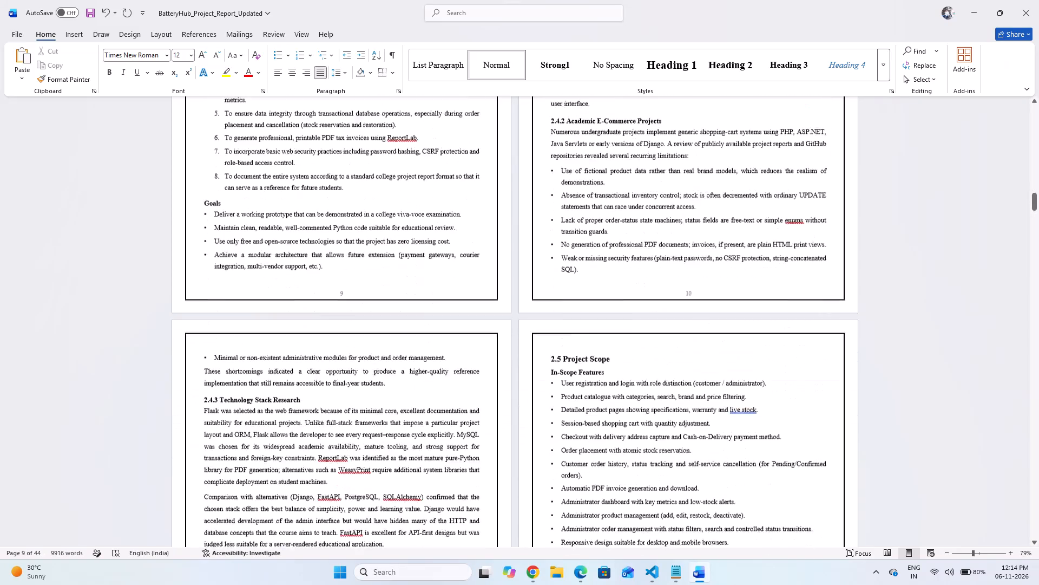
scroll(392, 212, "down", 7)
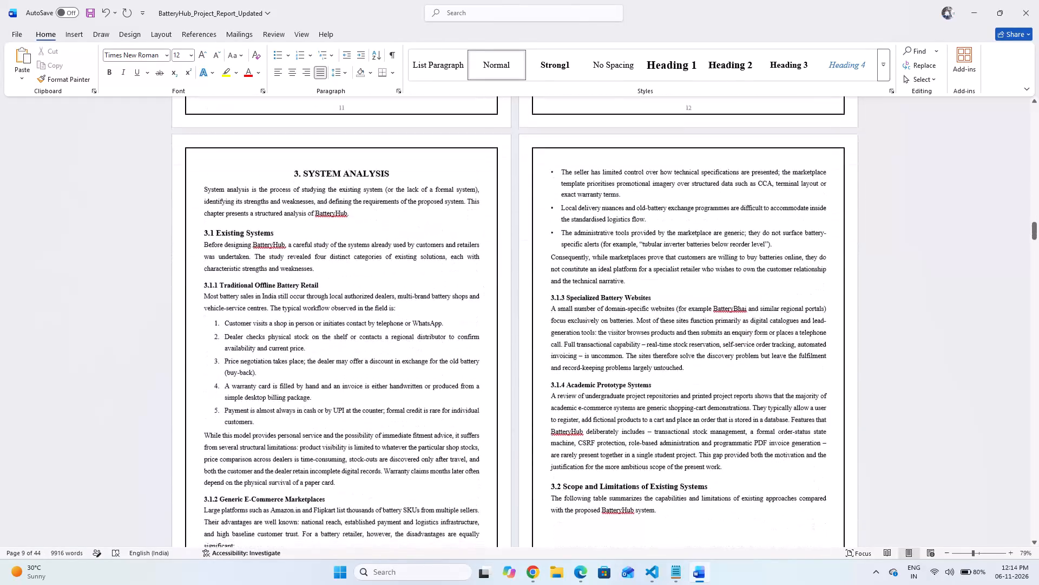
scroll(392, 212, "down", 6)
scroll(392, 212, "up", 3)
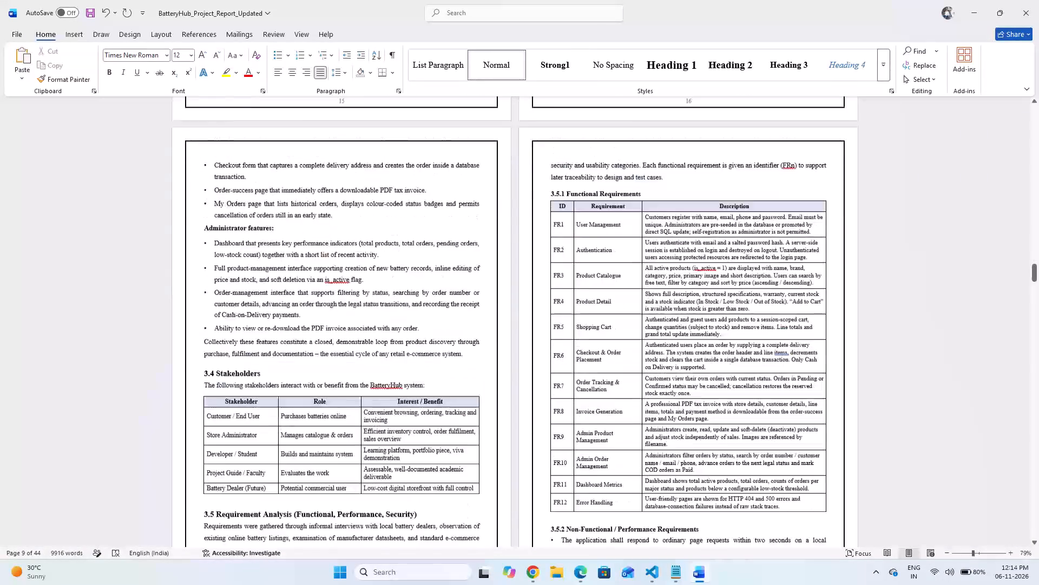
scroll(392, 212, "up", 11)
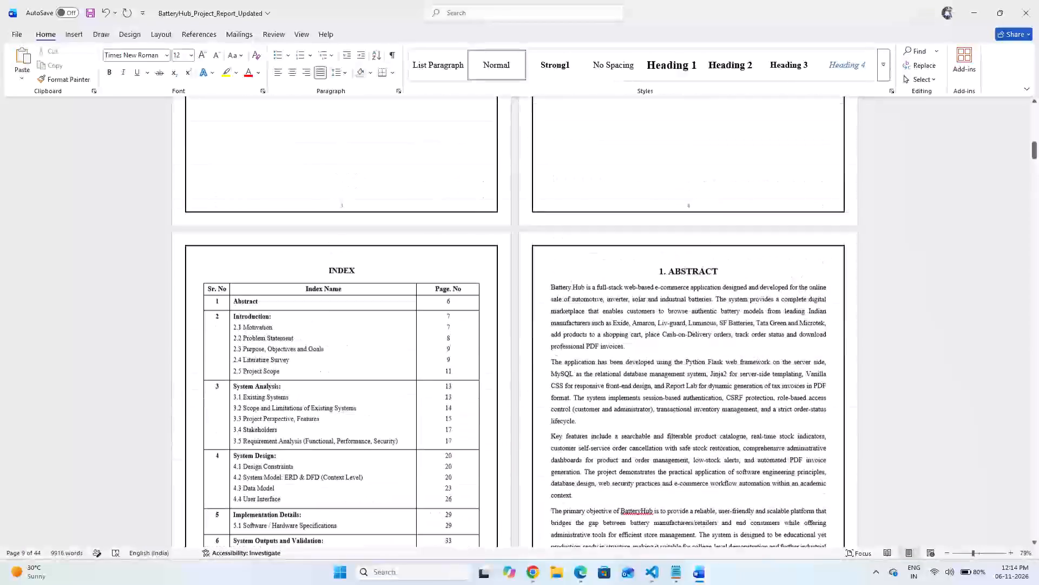
scroll(392, 212, "up", 1)
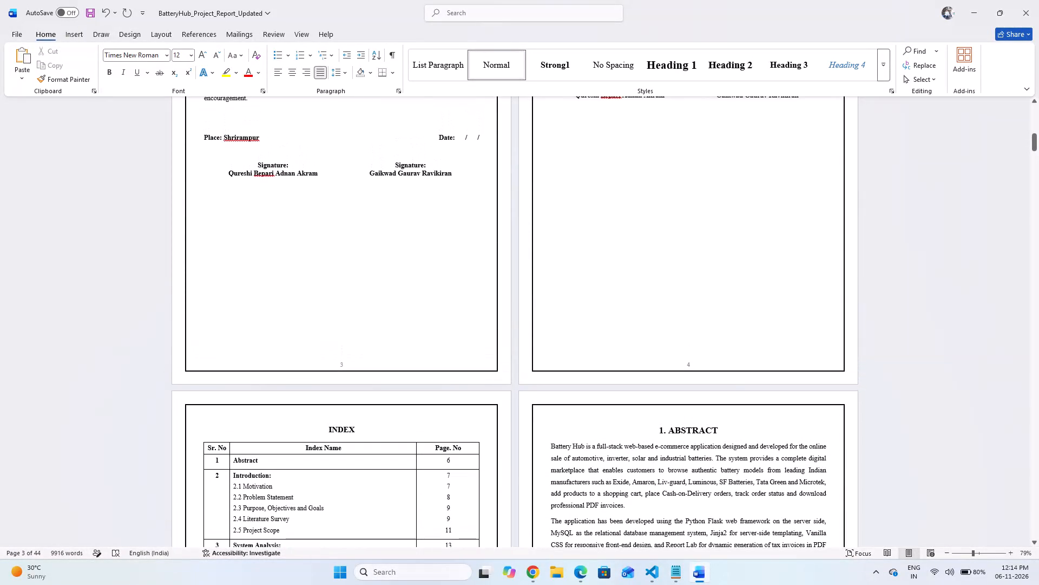
scroll(392, 212, "down", 2)
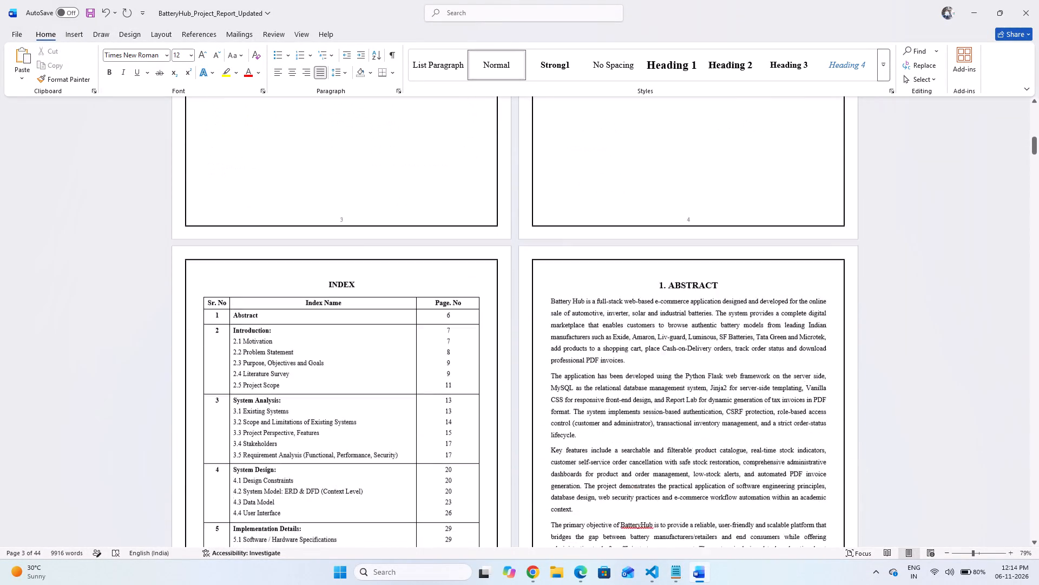
scroll(392, 212, "down", 2)
scroll(392, 212, "up", 4)
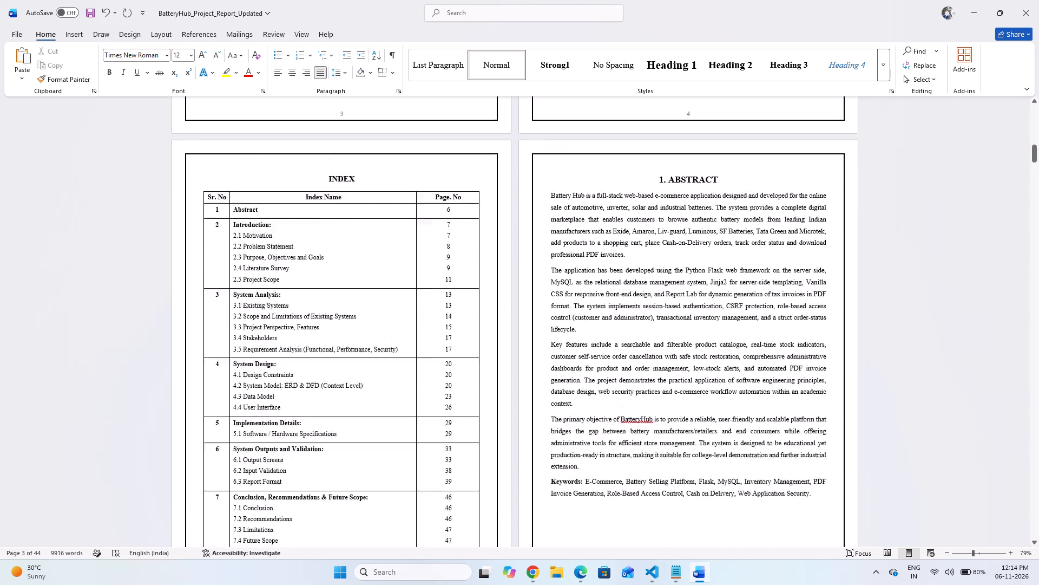
Review the front pages of the report: title page, certificate, acknowledgment and declaration.
scroll(392, 212, "up", 4)
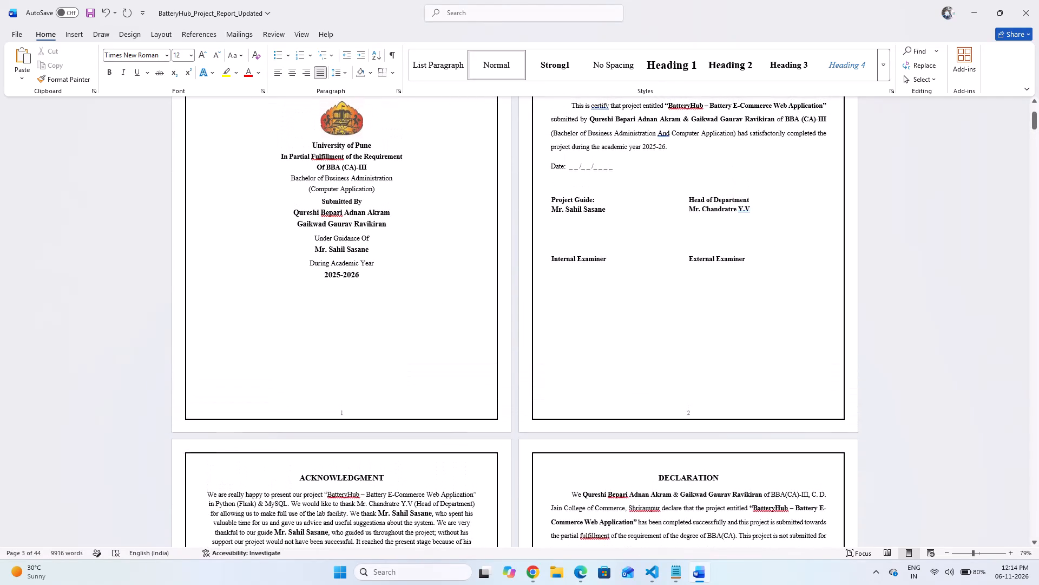
scroll(392, 212, "up", 2)
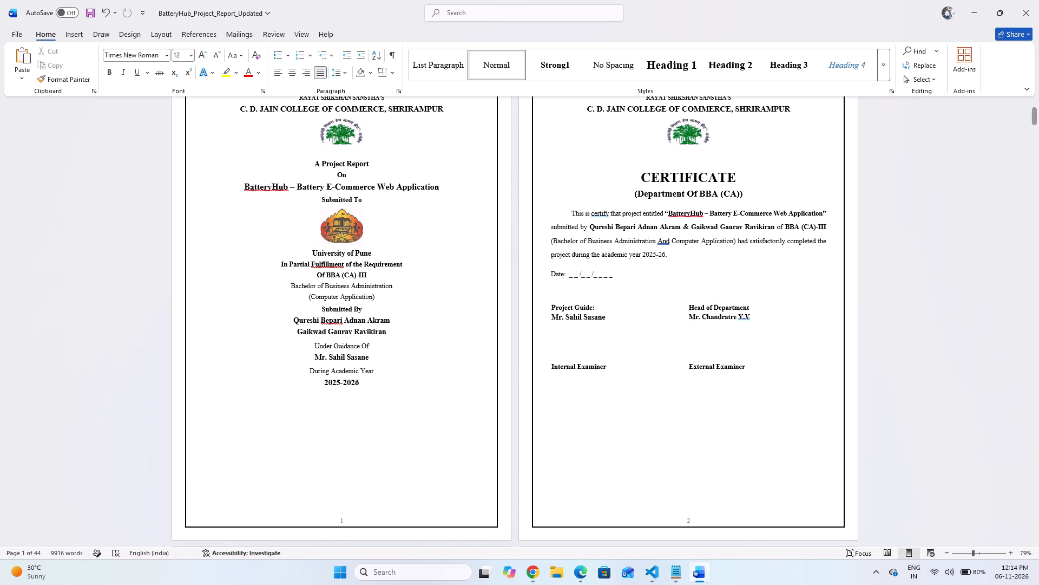
scroll(392, 212, "up", 2)
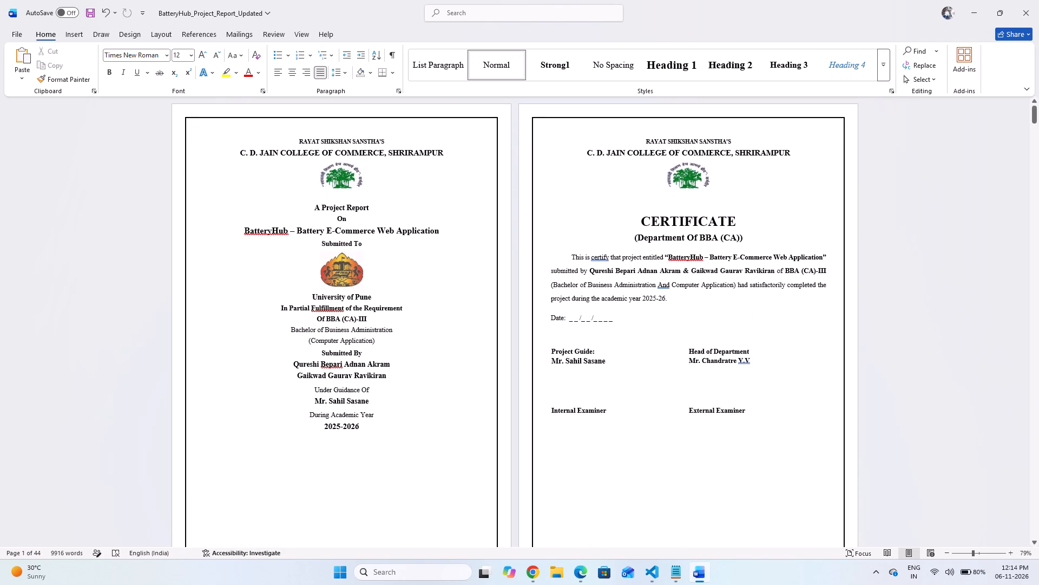
scroll(392, 212, "up", 2)
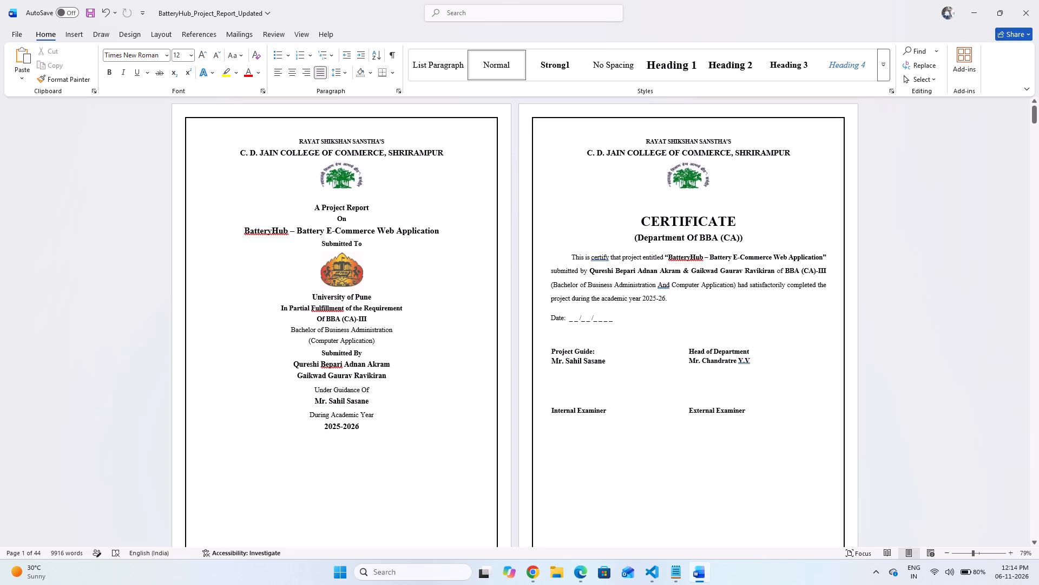
scroll(484, 242, "up", 1)
scroll(484, 242, "down", 1)
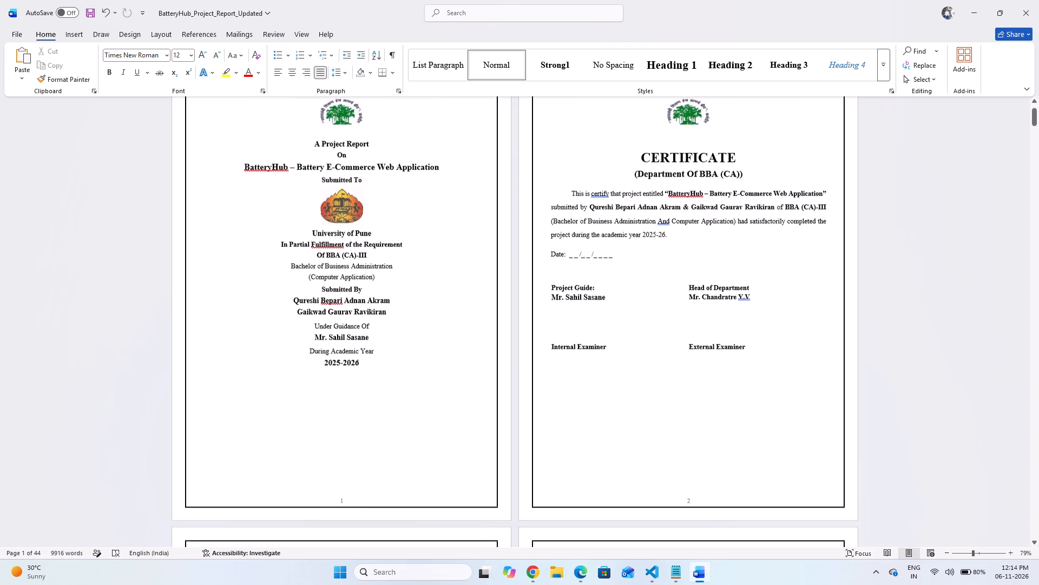
Set all the title page text, from the RAYAT SHIKSHAN SANSTHA'S header down to 2025-2026, to font size 18.
scroll(484, 242, "up", 2)
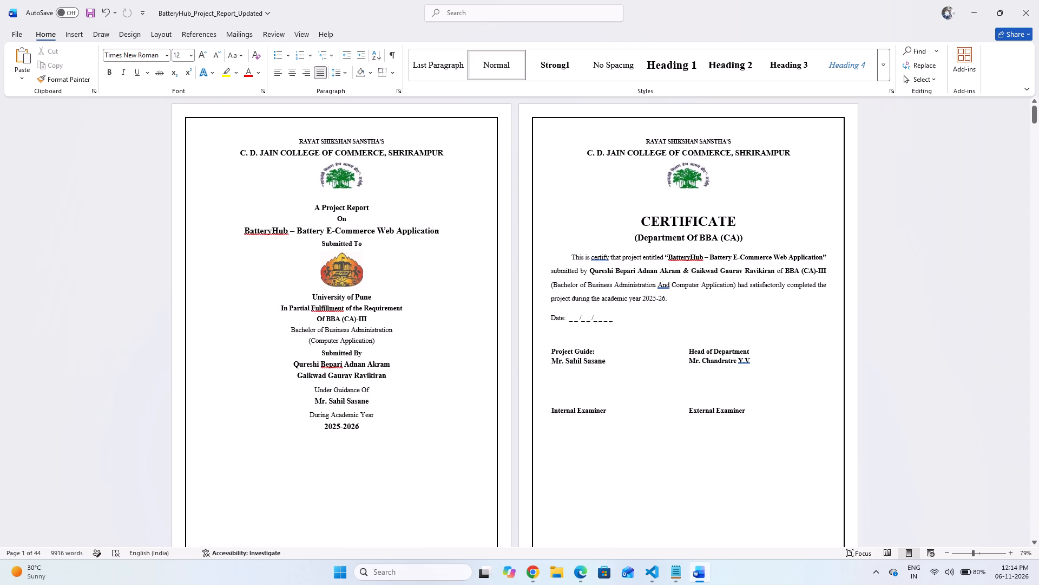
scroll(353, 391, "down", 1)
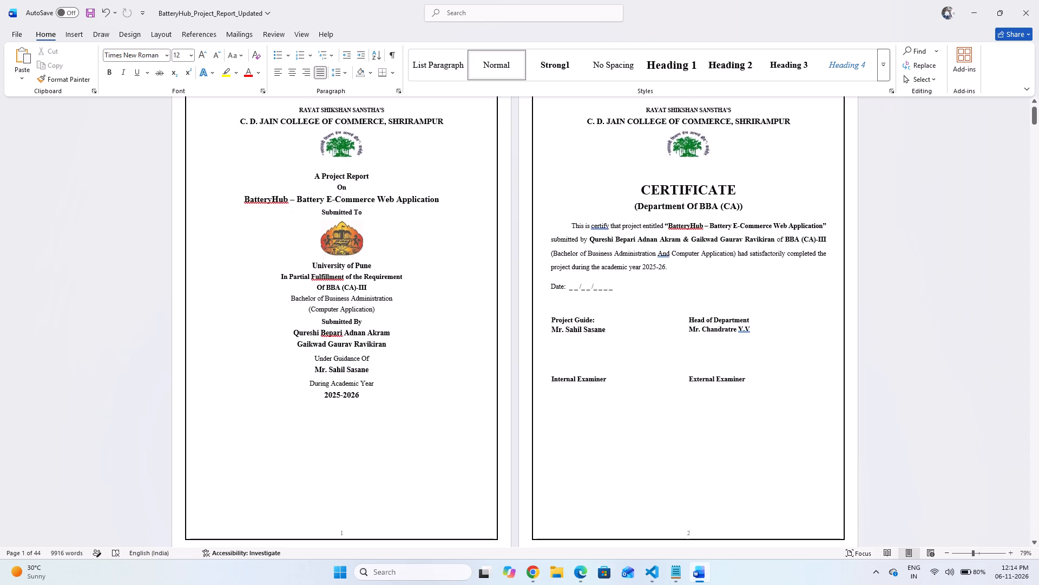
scroll(228, 245, "up", 1)
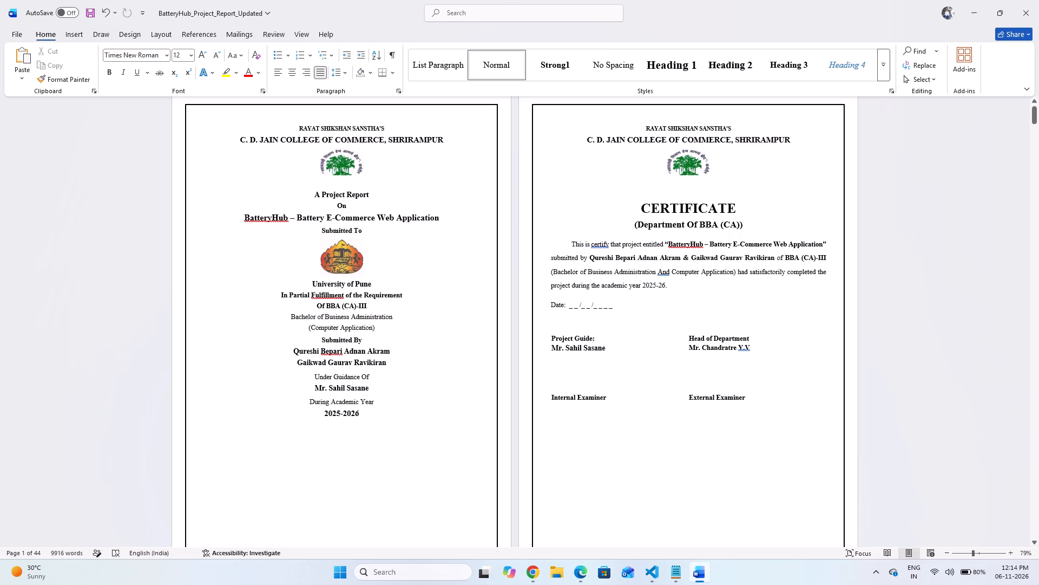
left_click_drag(205, 122, 232, 143)
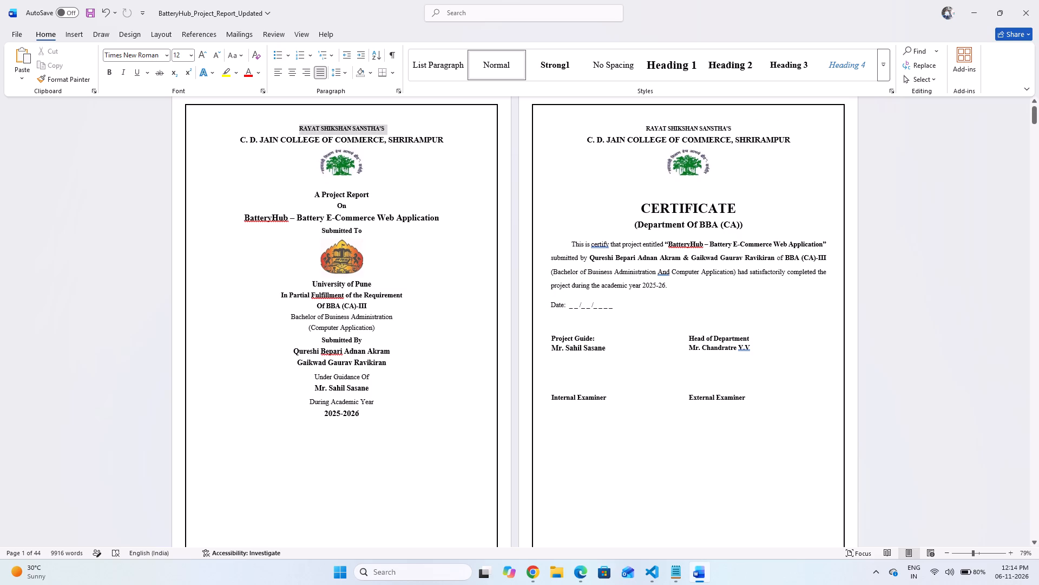
left_click_drag(232, 143, 370, 437)
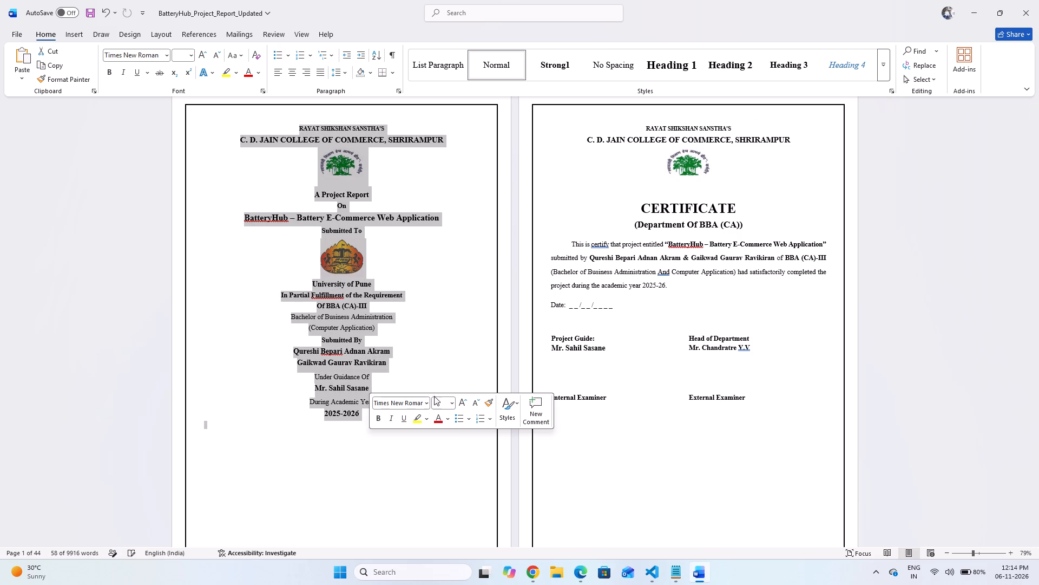
left_click(453, 405)
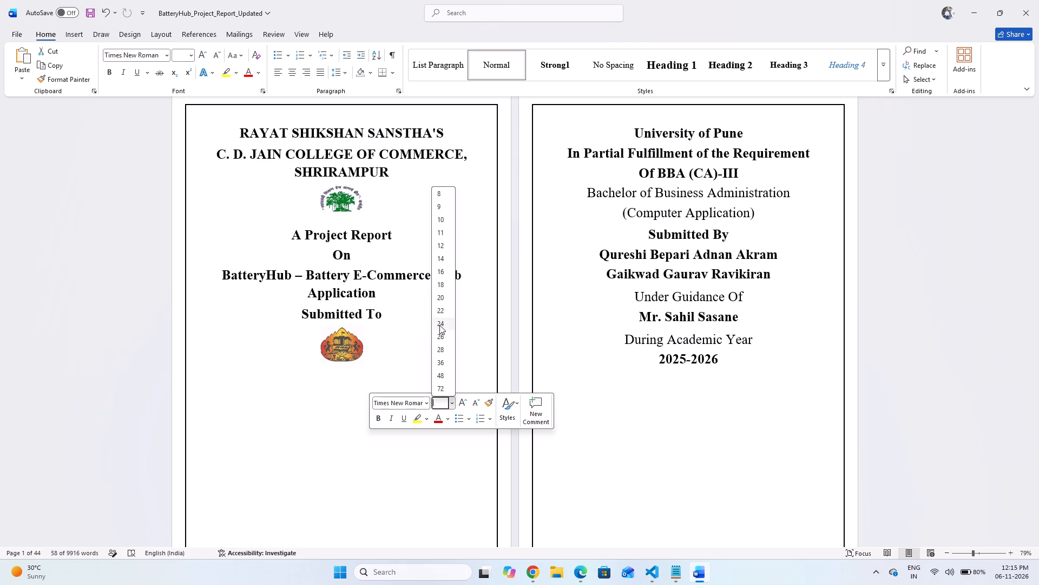
left_click(443, 289)
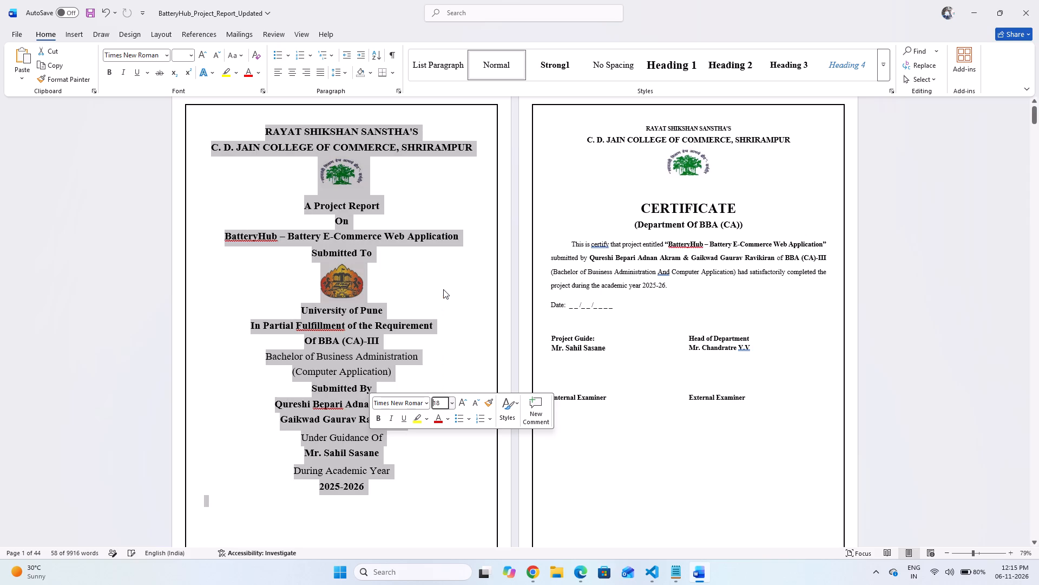
left_click(443, 289)
scroll(443, 289, "down", 1)
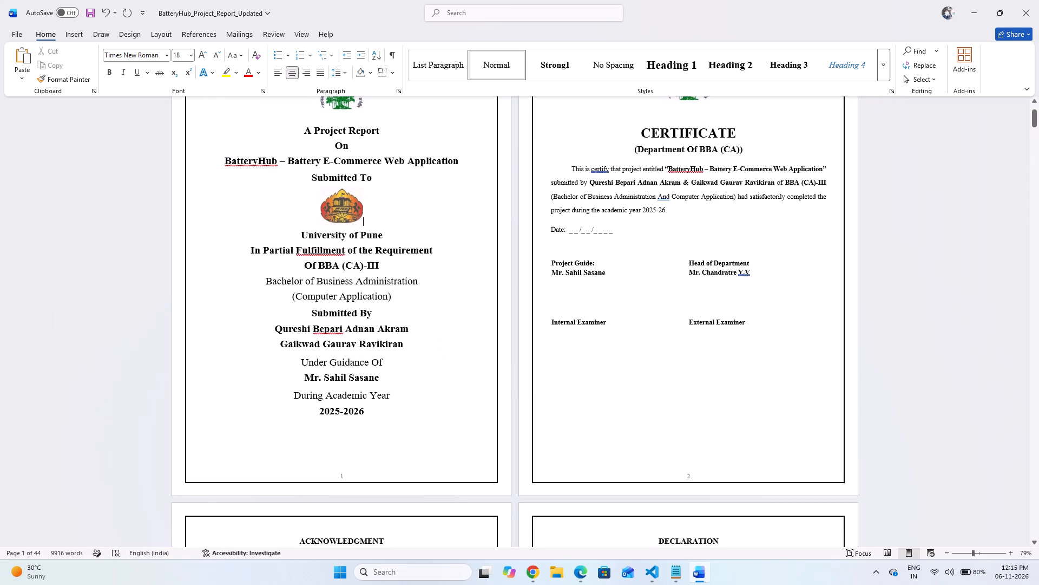
scroll(443, 289, "up", 3)
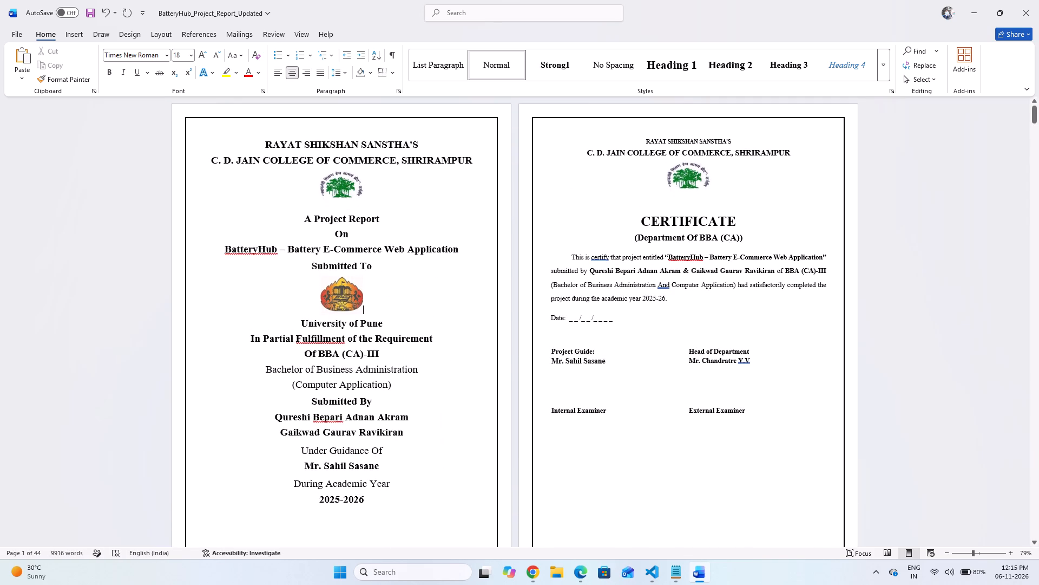
Check the page flow from the front pages to chapter 5 Implementation Details and save the report.
scroll(443, 289, "down", 4)
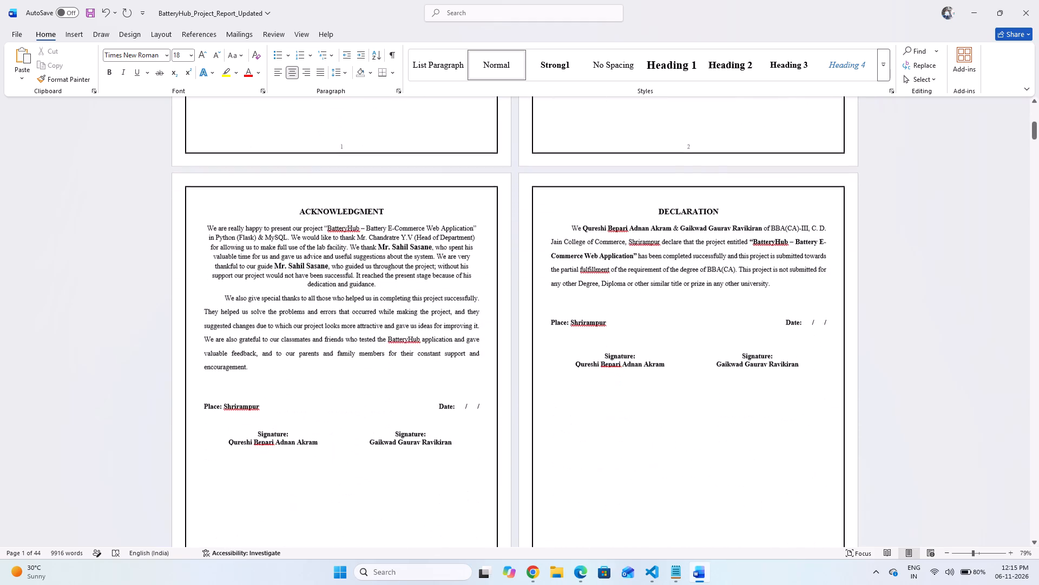
scroll(443, 289, "down", 3)
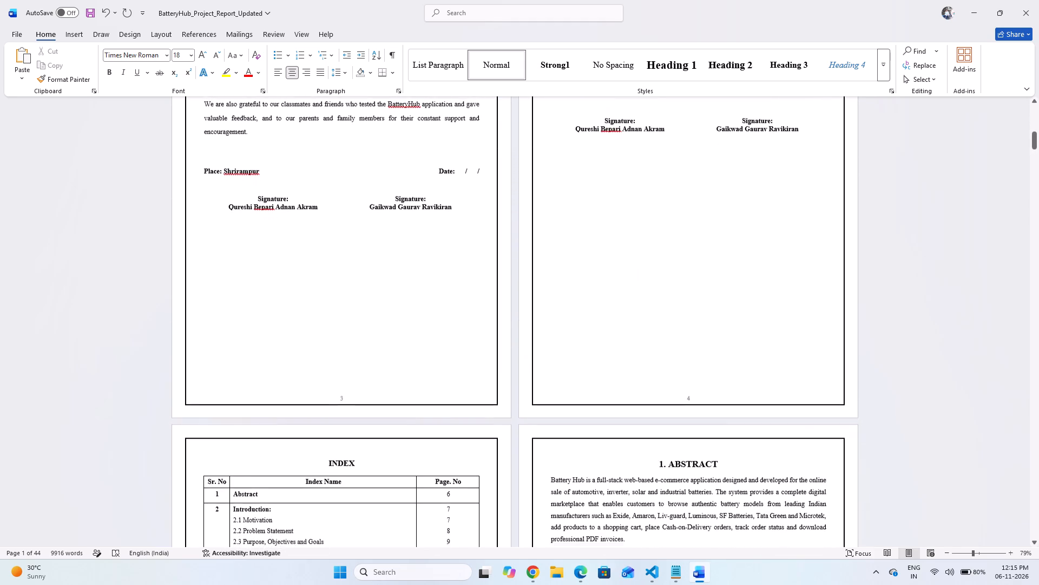
scroll(443, 289, "down", 9)
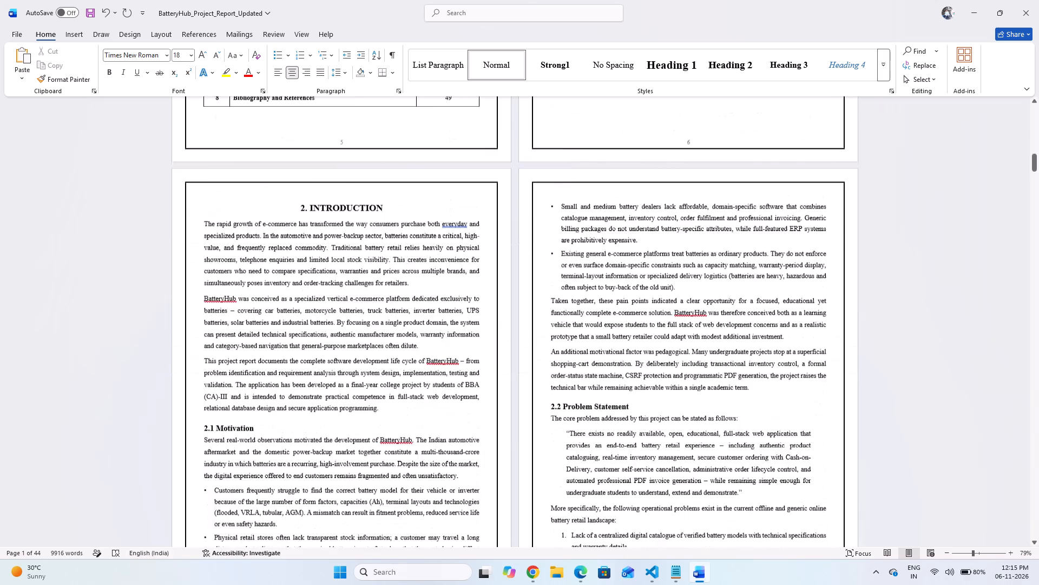
scroll(443, 289, "down", 11)
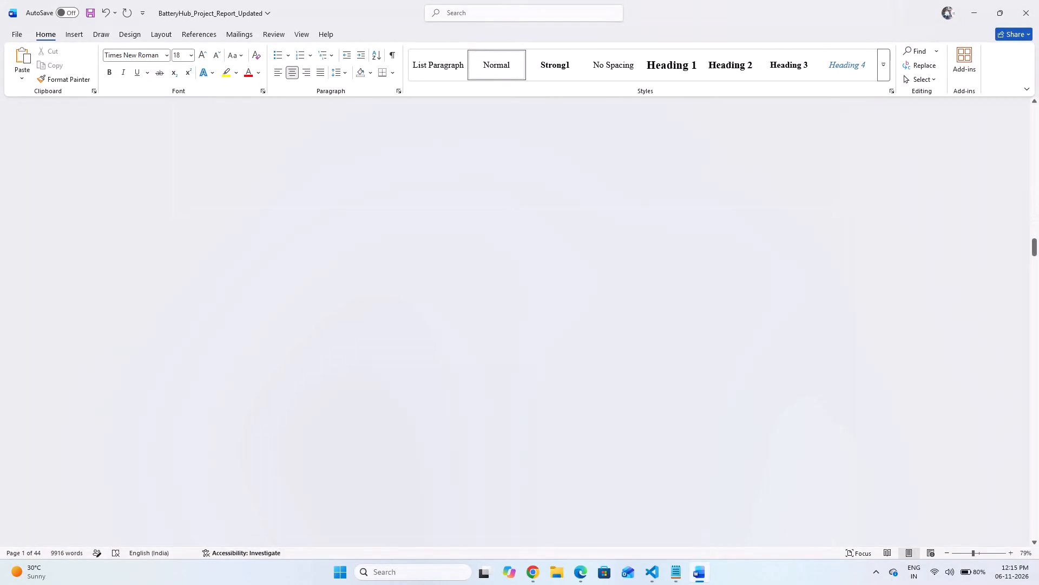
left_click(89, 12)
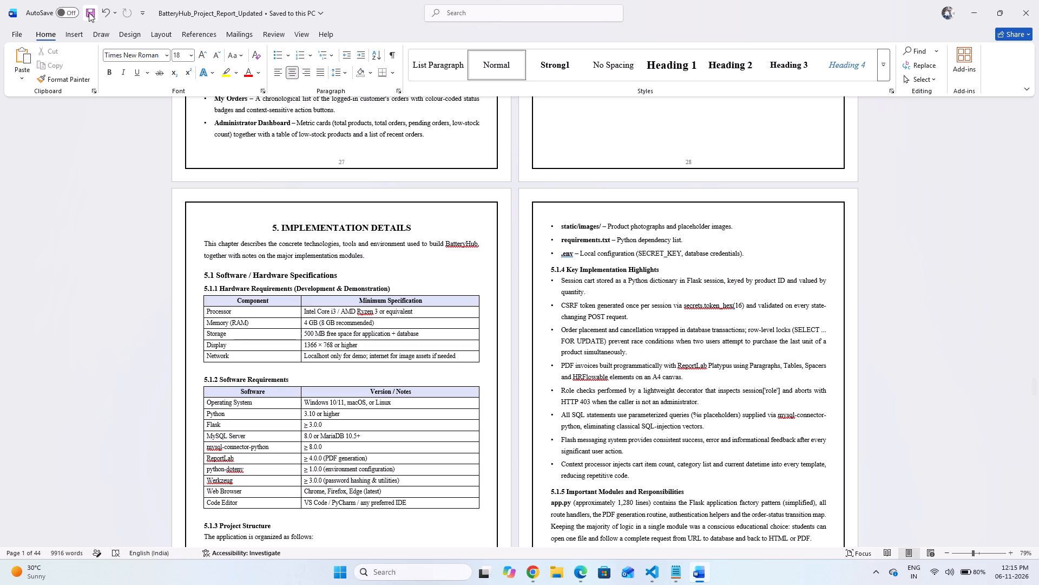
Review the remaining pages from chapter 5 to the Bibliography and References, and return to the title page.
scroll(295, 218, "down", 7)
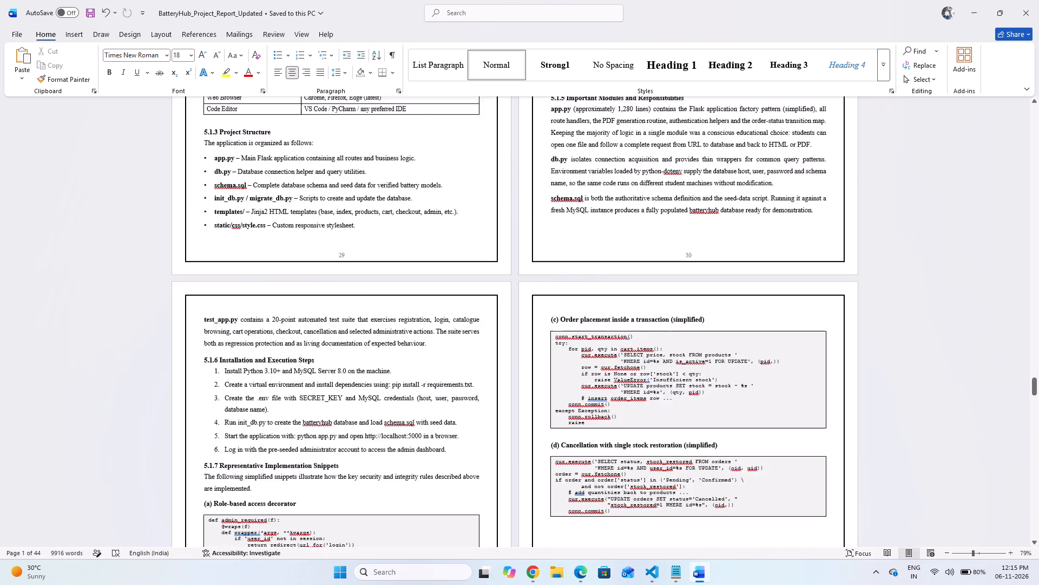
scroll(295, 218, "down", 13)
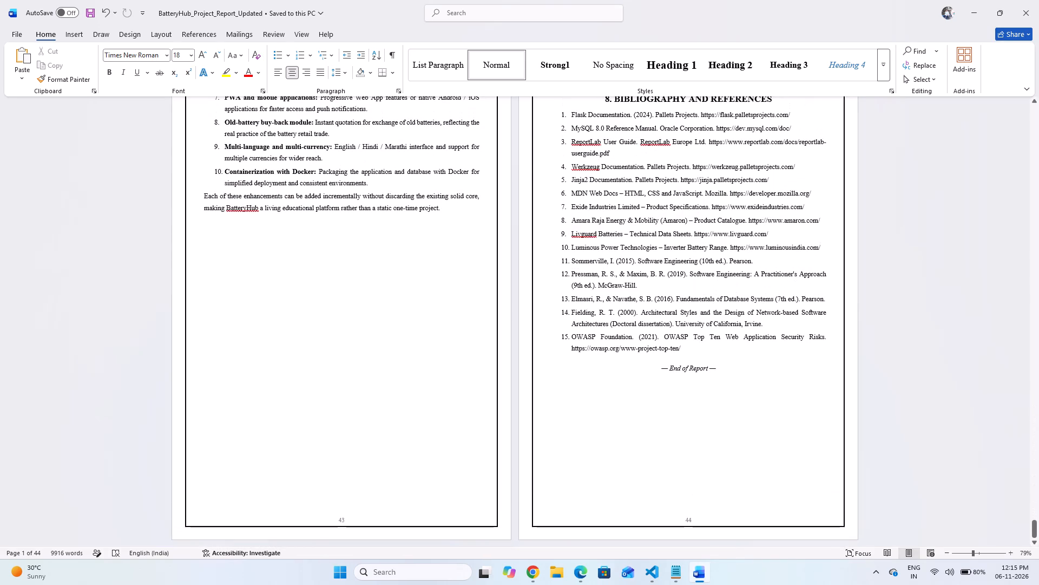
scroll(295, 218, "up", 3)
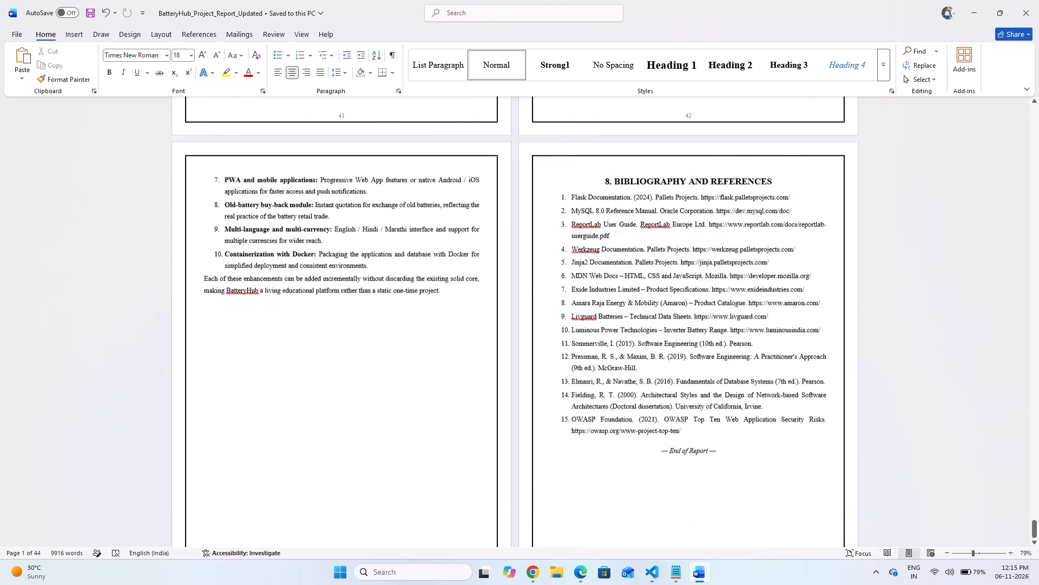
scroll(295, 218, "up", 14)
scroll(295, 218, "up", 19)
scroll(295, 218, "up", 6)
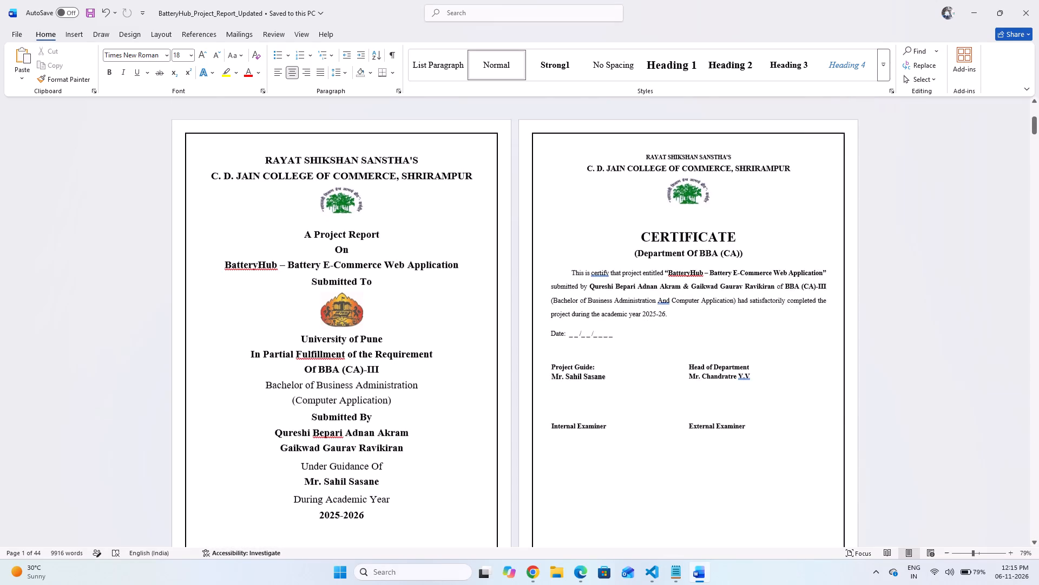
Save the report again from the title page.
left_click(90, 11)
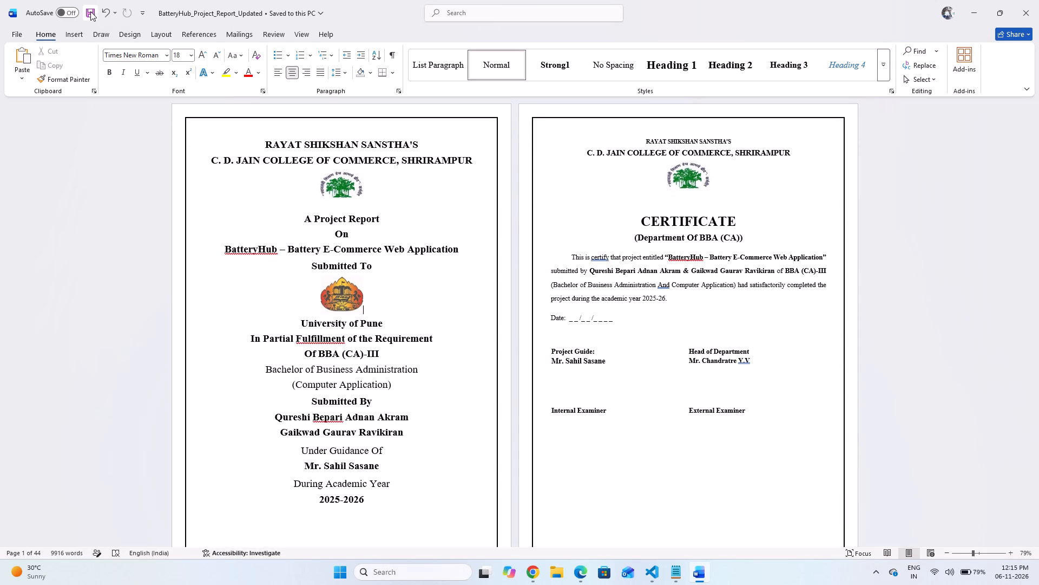
triple_click(90, 11)
triple_click(90, 11)
double_click(90, 11)
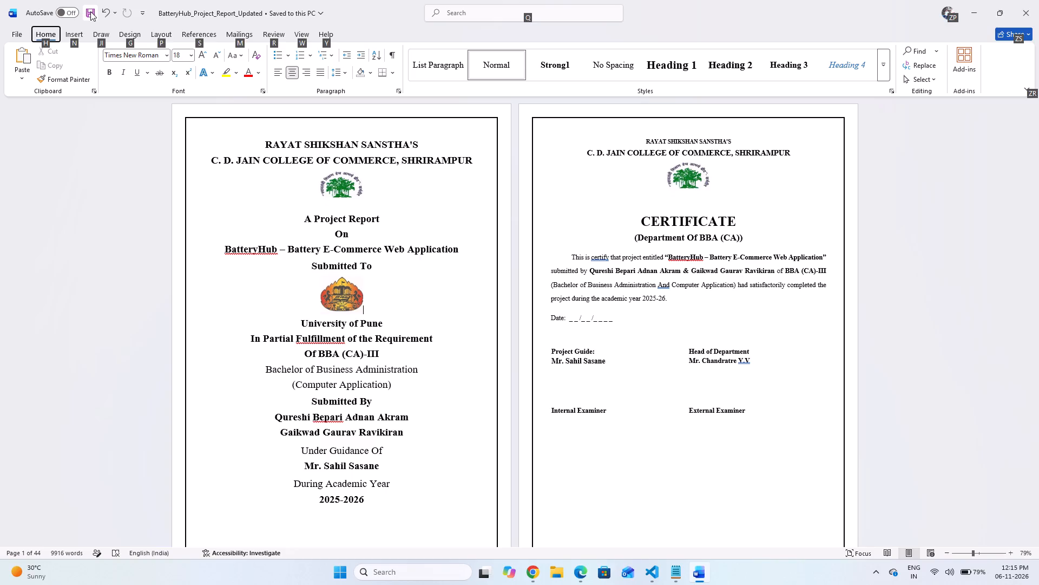
key("ctrl+s")
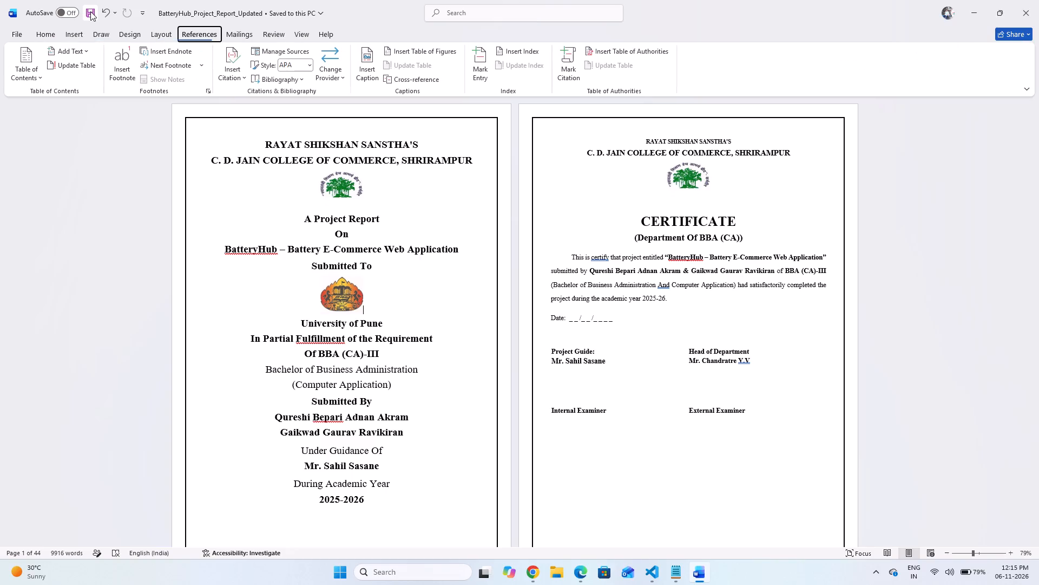
left_click(51, 188)
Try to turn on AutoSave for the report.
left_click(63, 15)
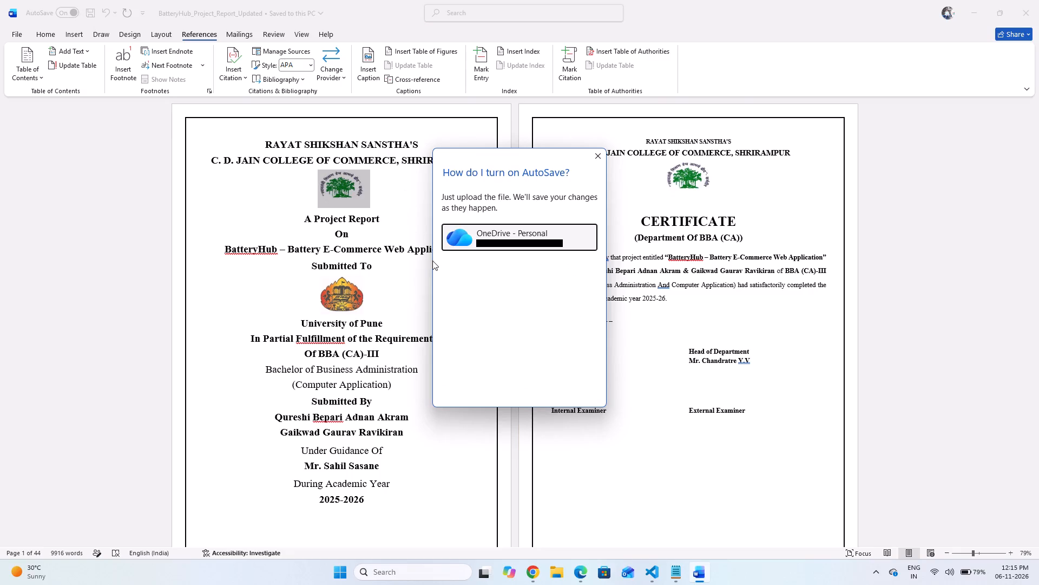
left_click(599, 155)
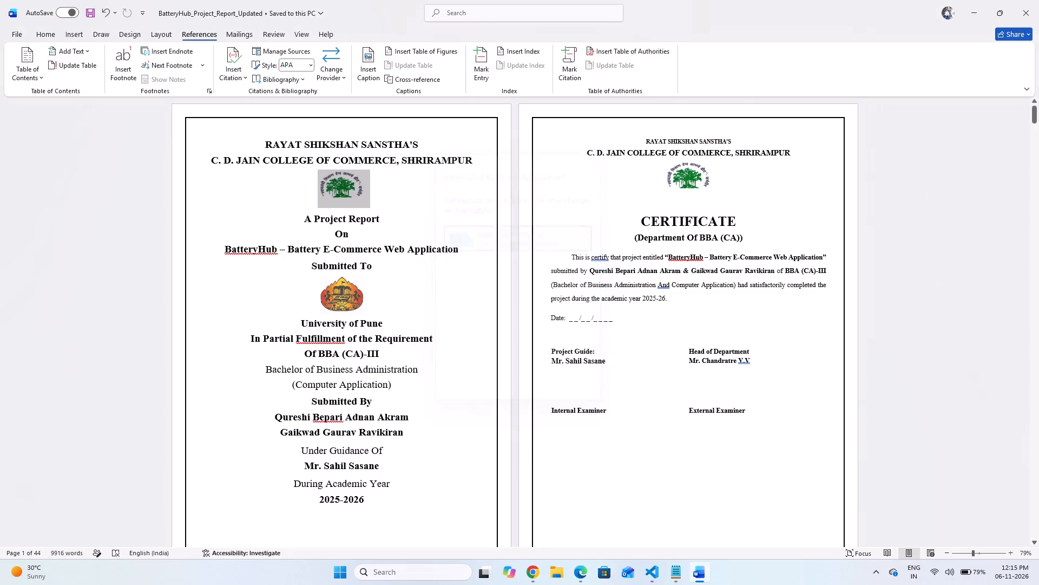
Check the Save As locations for the report, return to the document and save it under its current name.
left_click(94, 11)
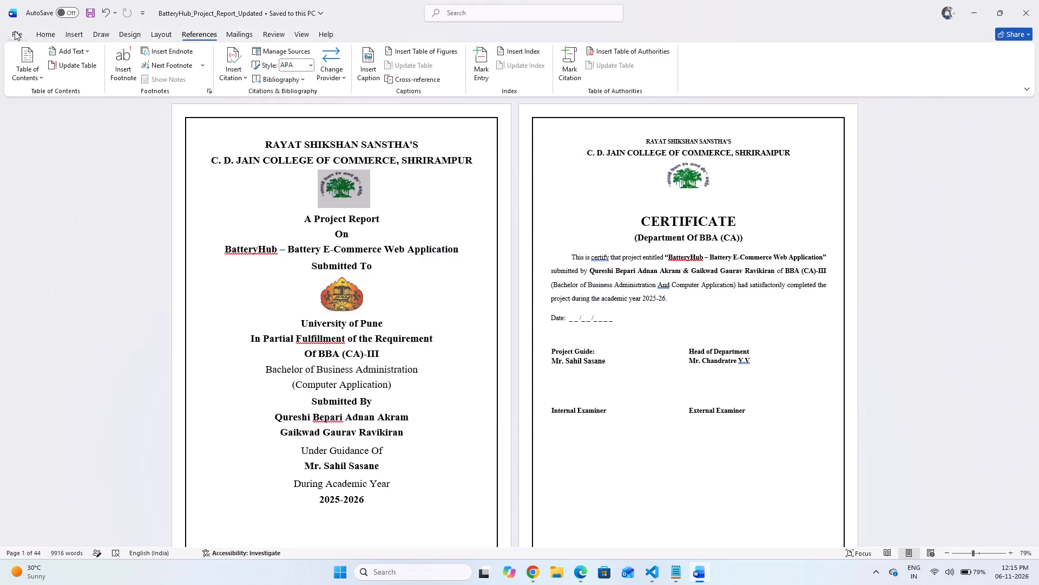
left_click(18, 32)
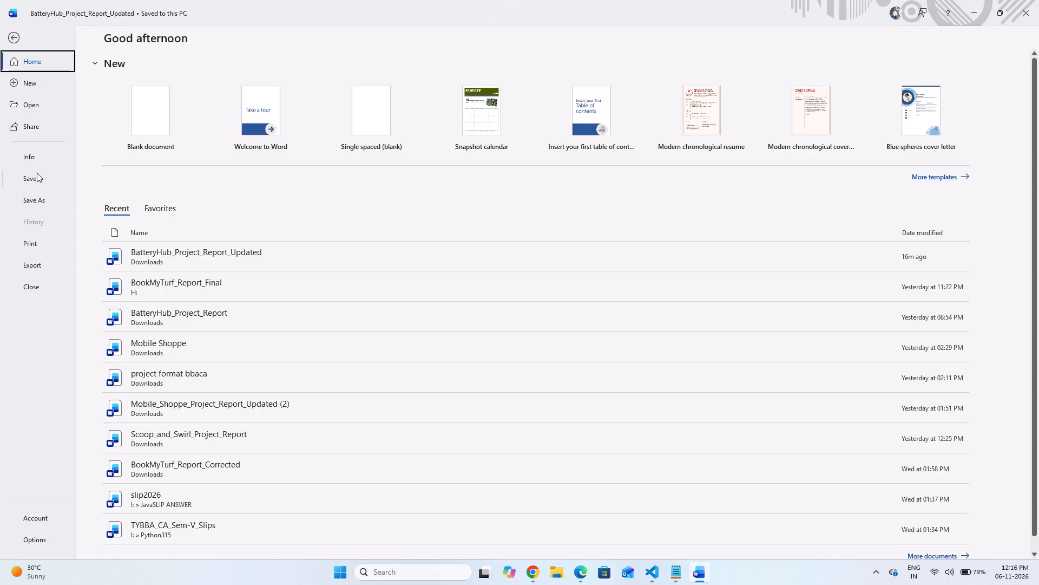
left_click(36, 197)
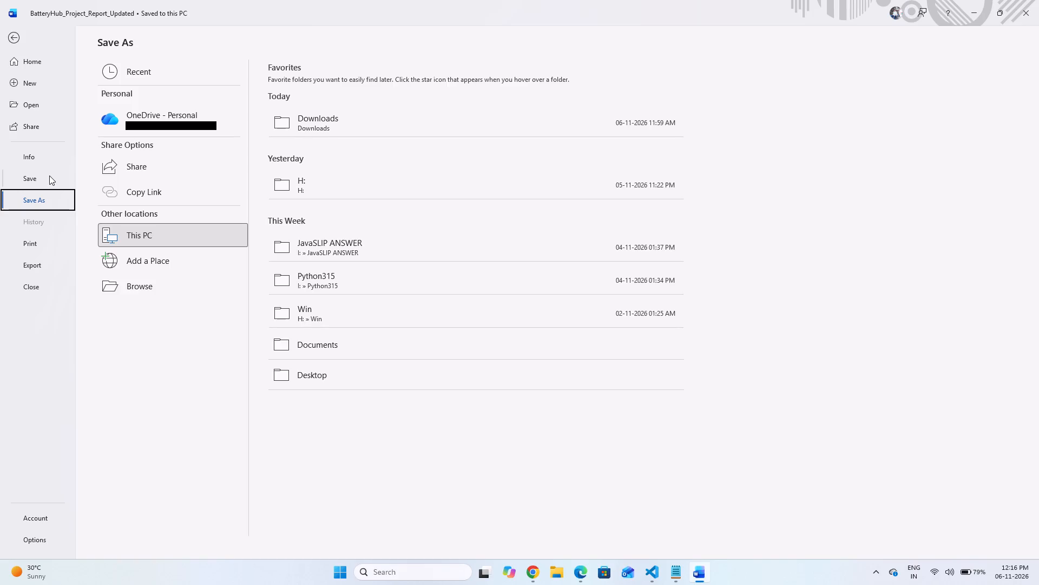
left_click(14, 31)
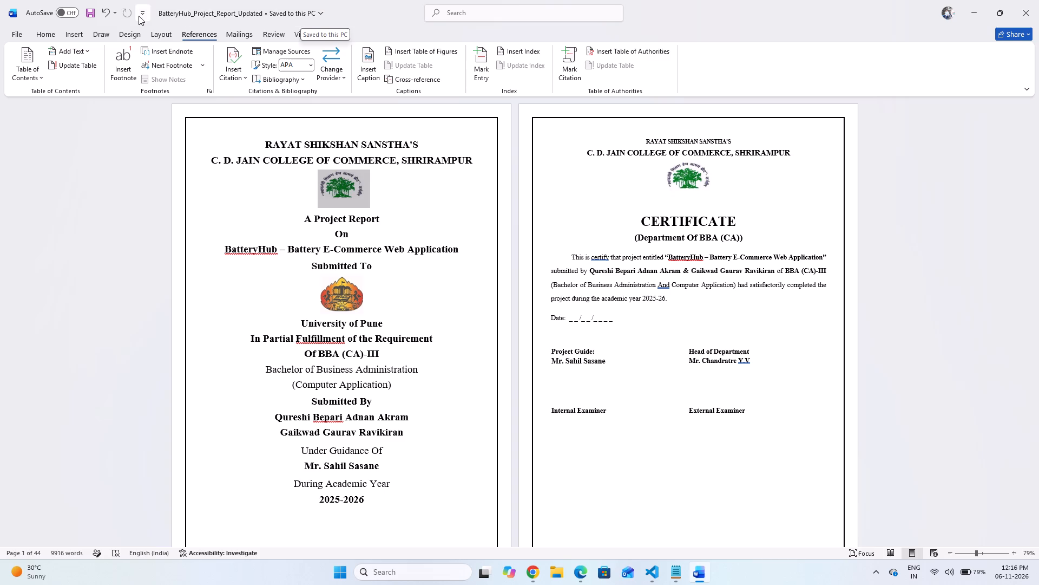
left_click(89, 15)
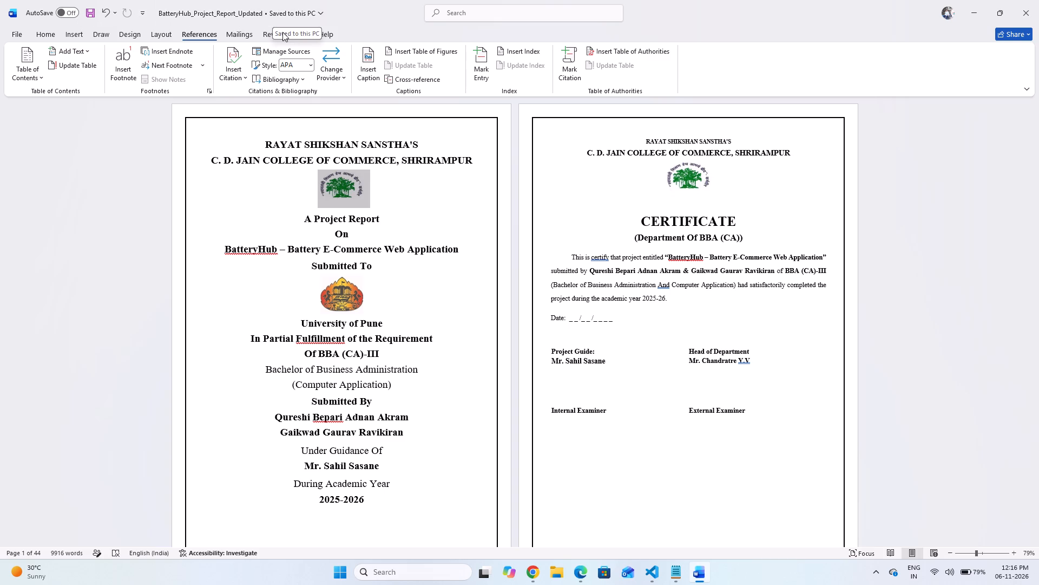
Switch to File Explorer, find BatteryHub_Project_Report_Updated among the recent files and open its file actions.
left_click(964, 7)
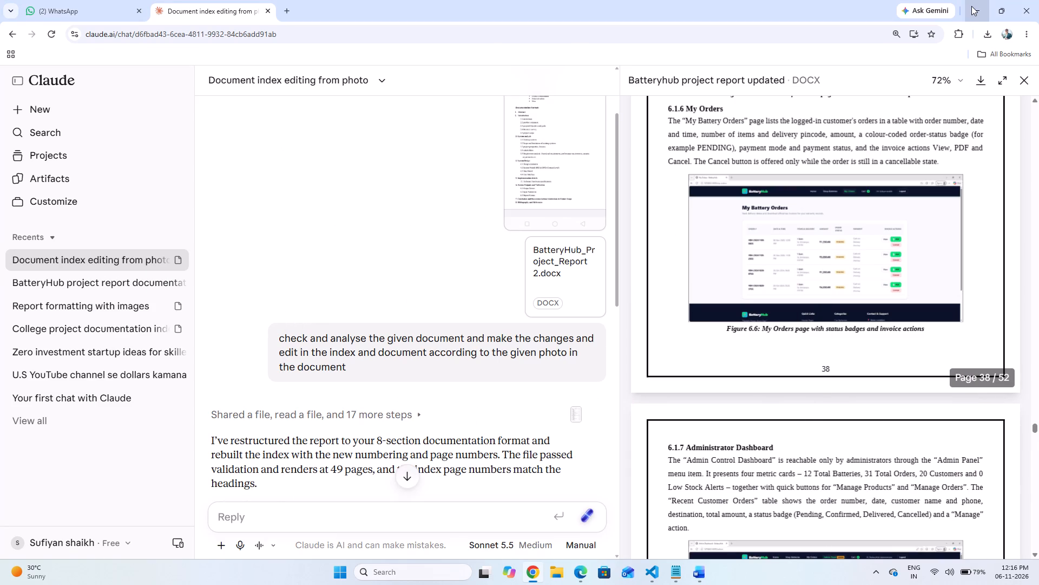
double_click(556, 583)
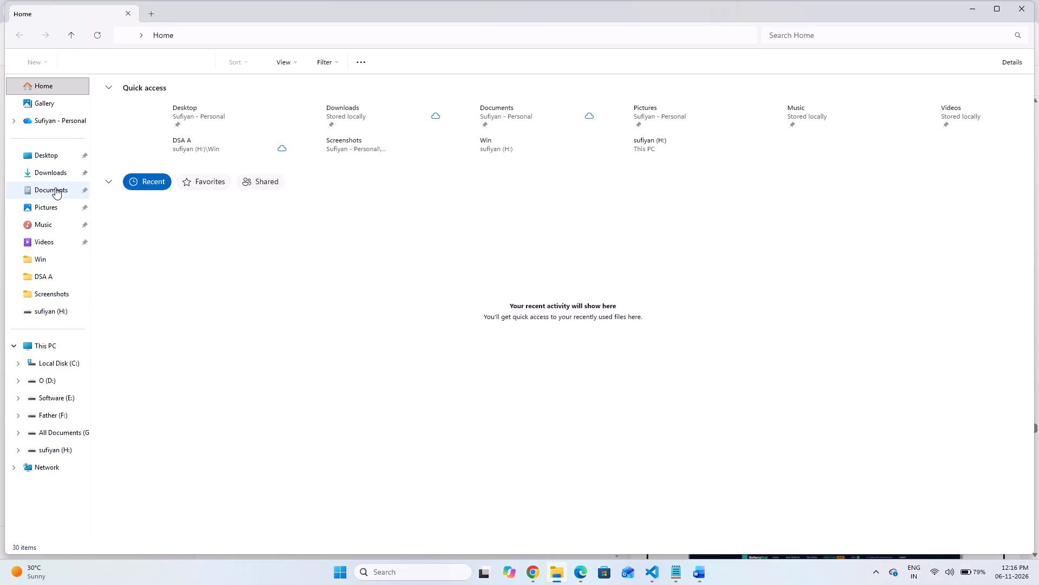
left_click(55, 187)
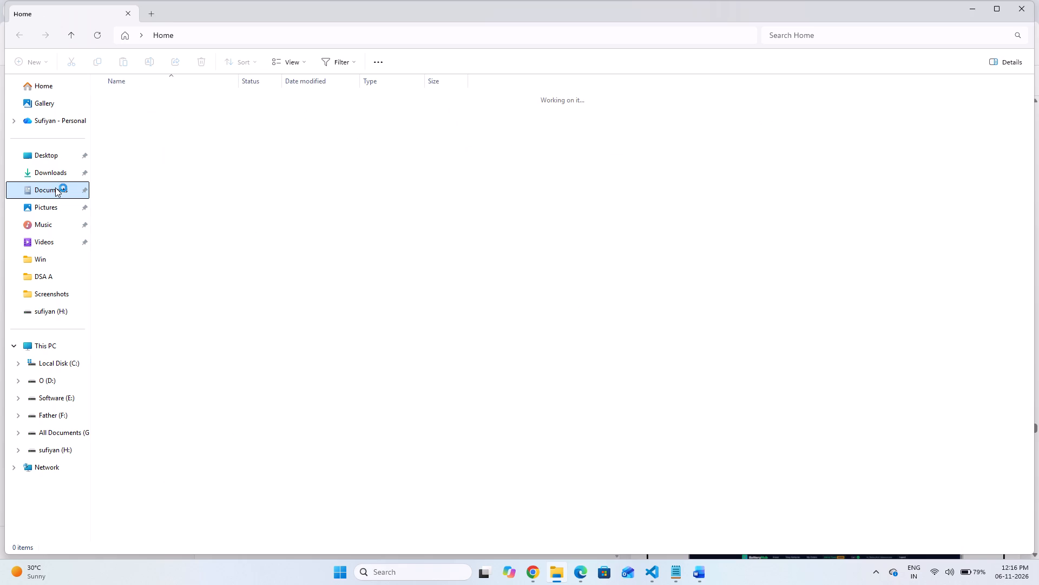
double_click(45, 157)
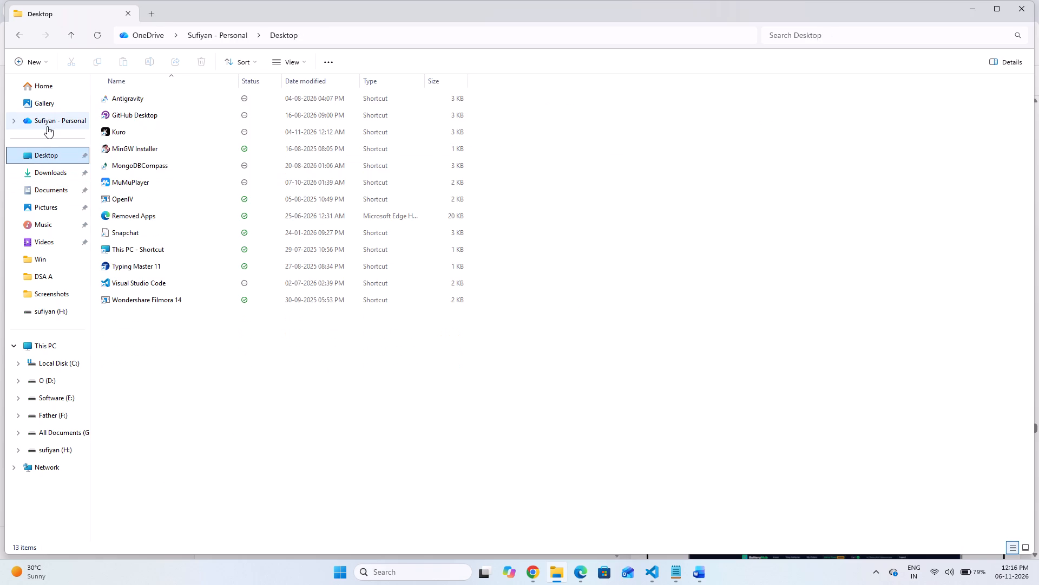
left_click(47, 126)
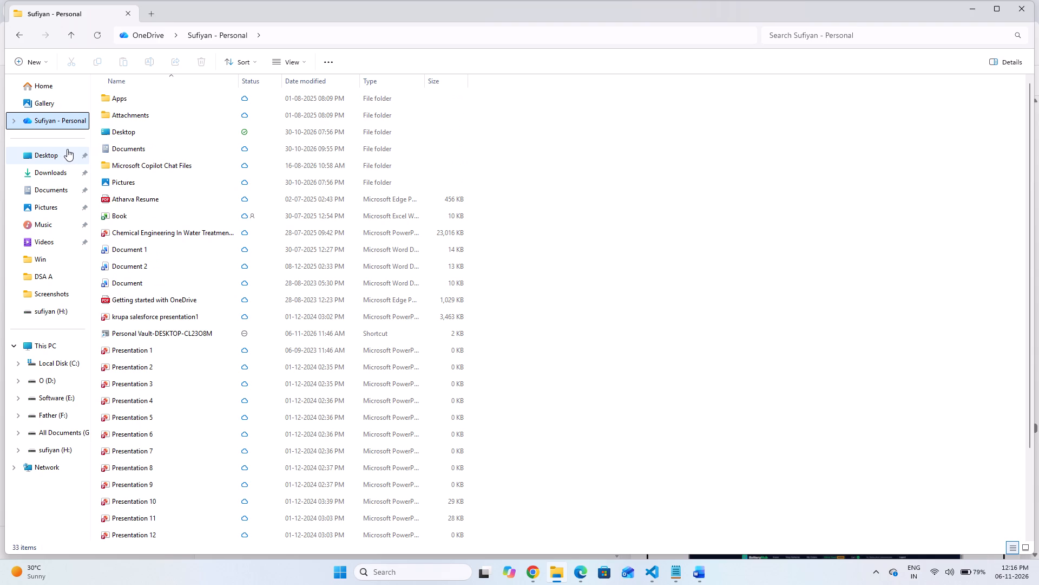
left_click(50, 354)
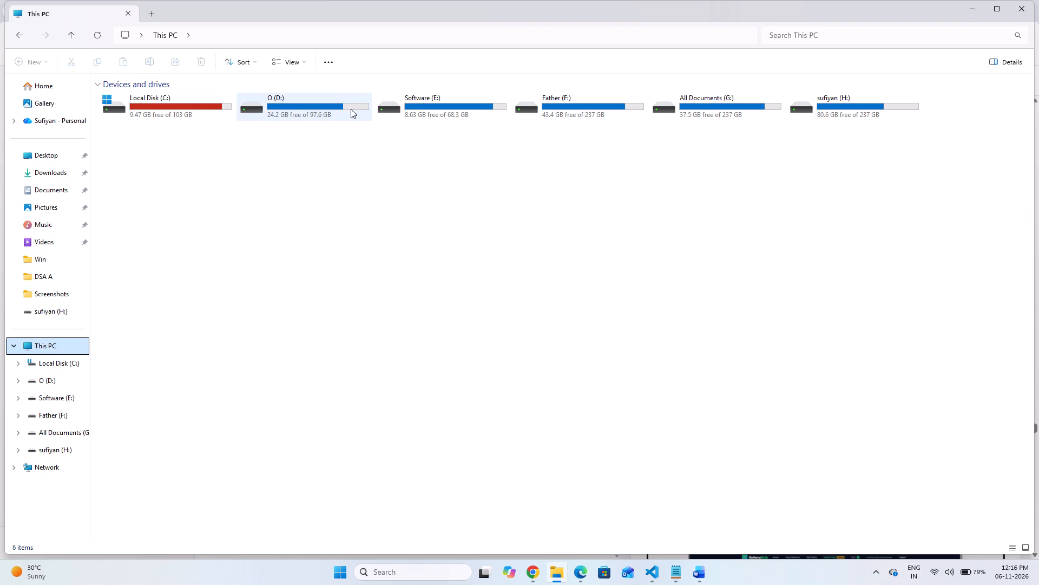
double_click(281, 109)
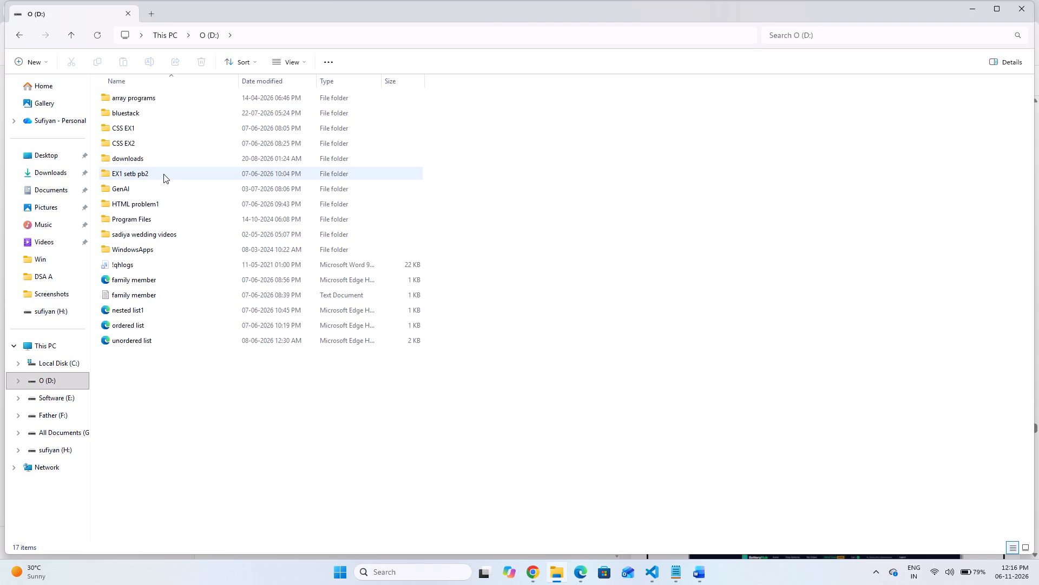
left_click(50, 459)
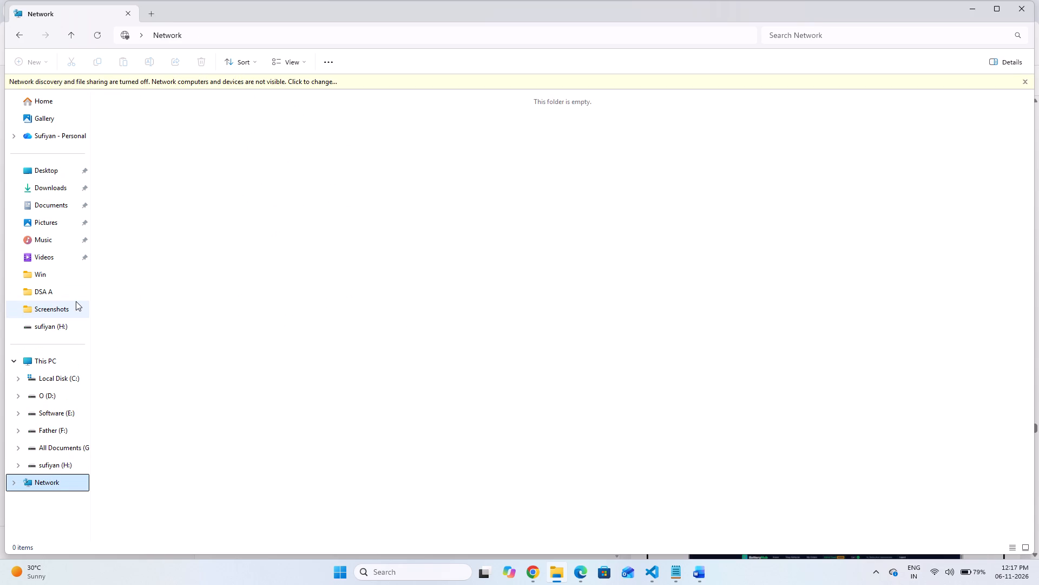
left_click(53, 95)
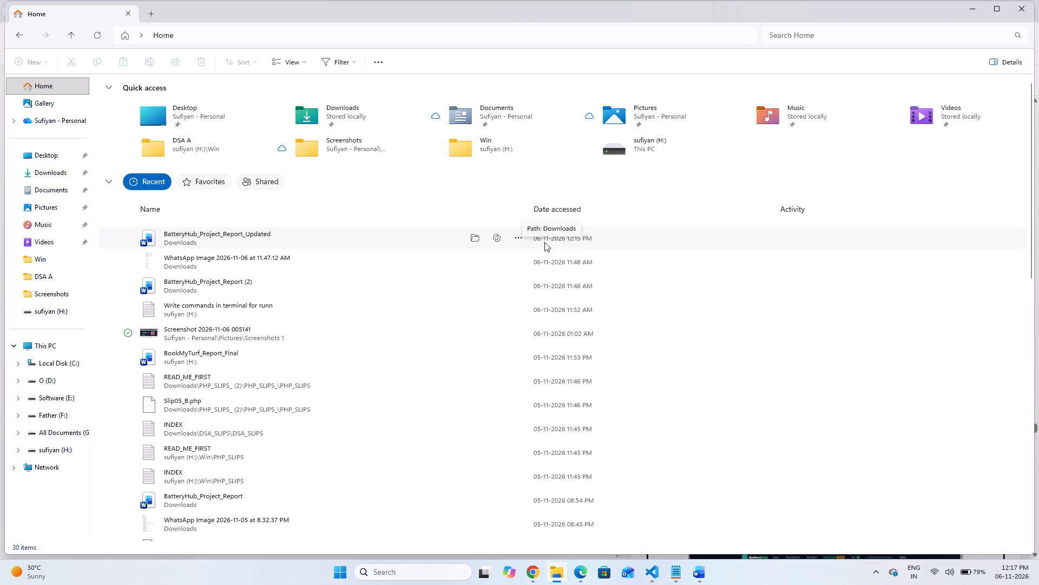
left_click(513, 238)
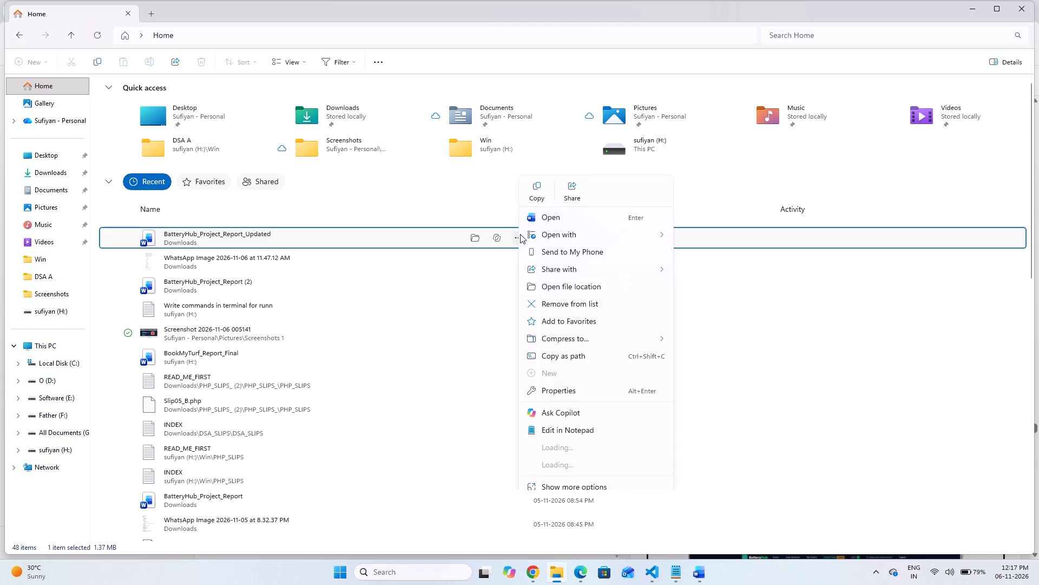
Check the sharing options for BatteryHub_Project_Report_Updated and close them without sending the file.
left_click(570, 197)
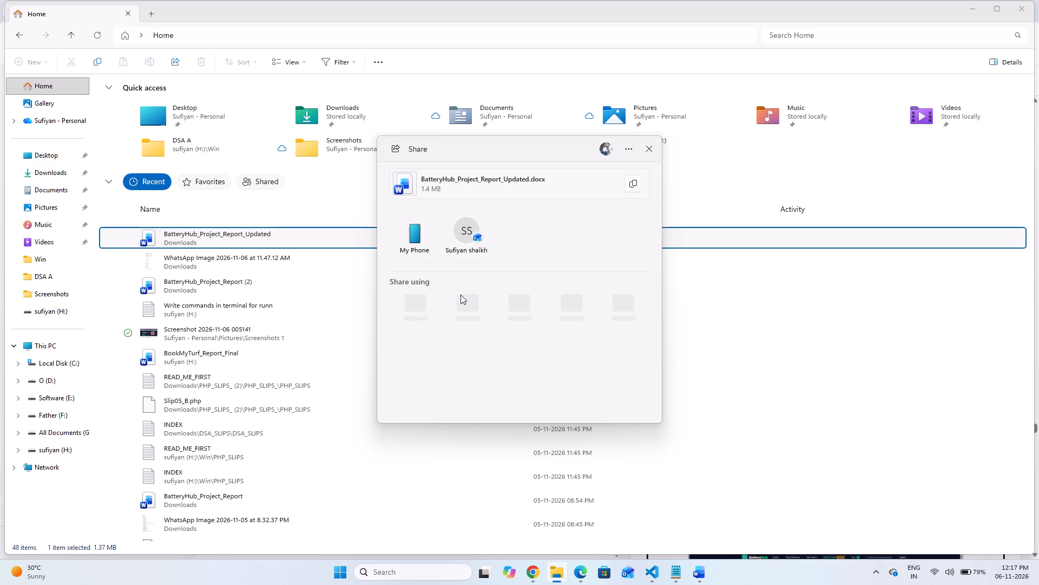
scroll(461, 295, "down", 1)
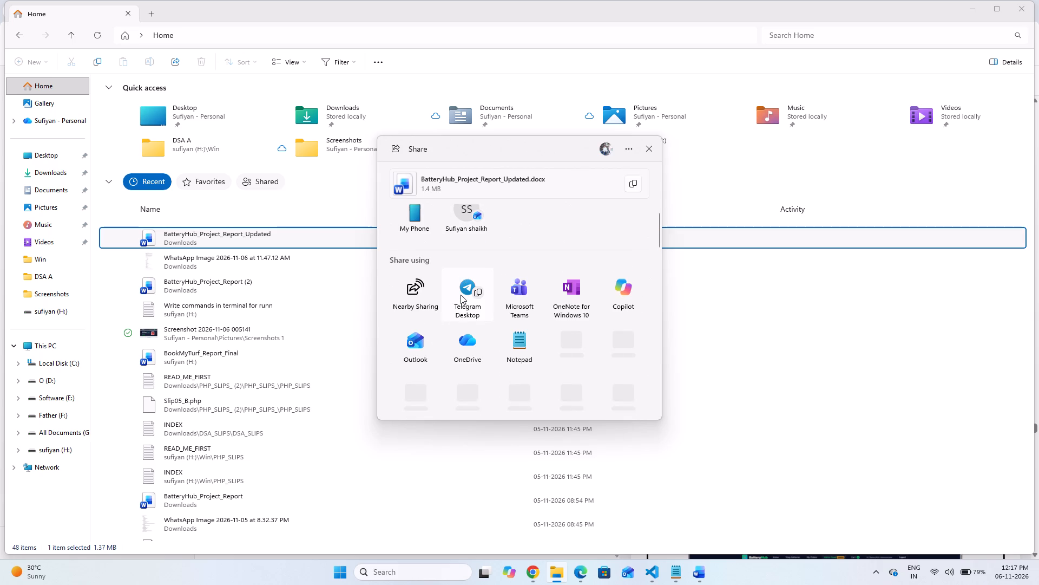
scroll(461, 295, "down", 2)
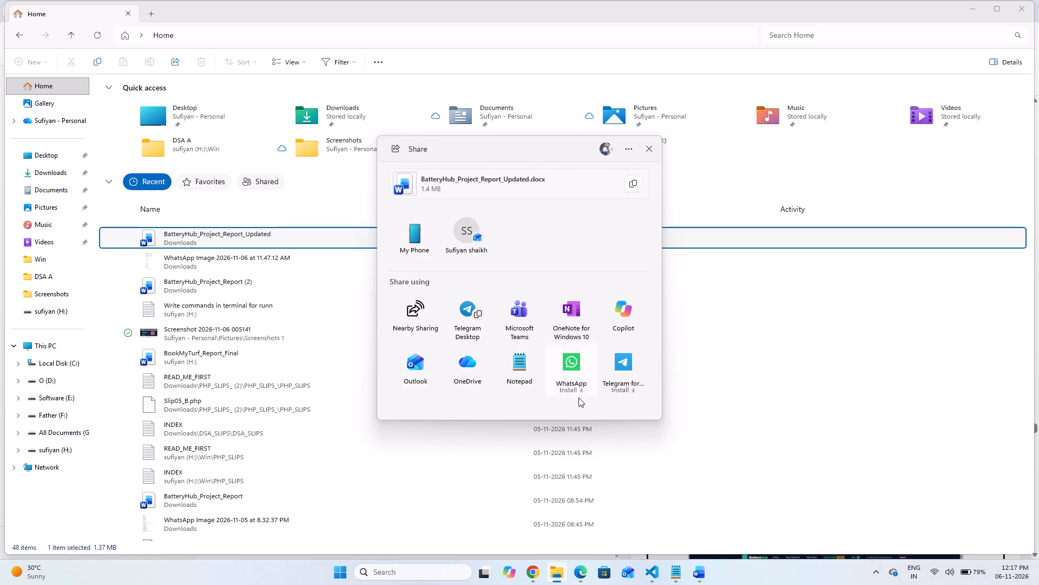
scroll(575, 380, "down", 2)
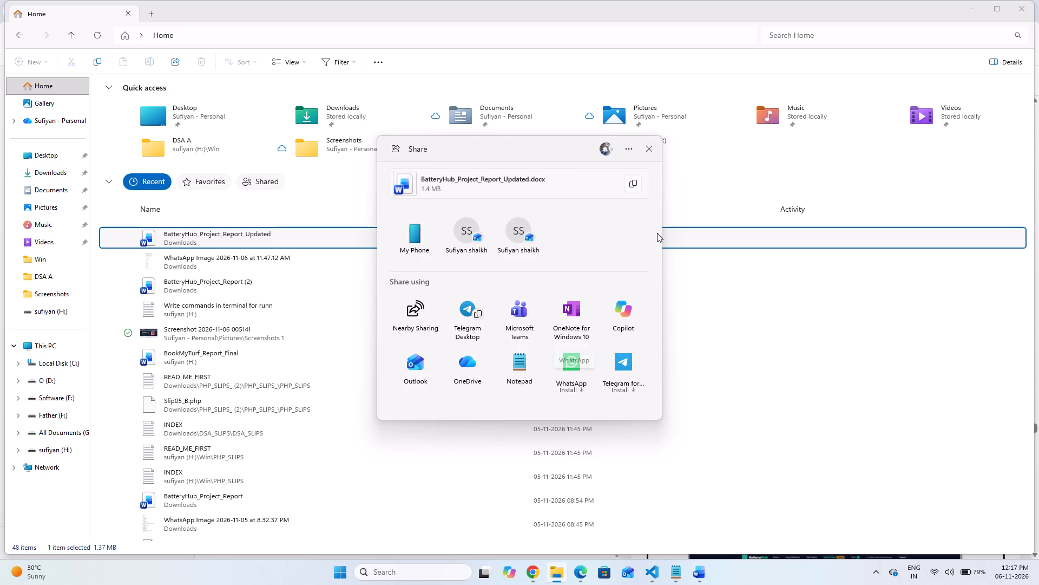
left_click(644, 153)
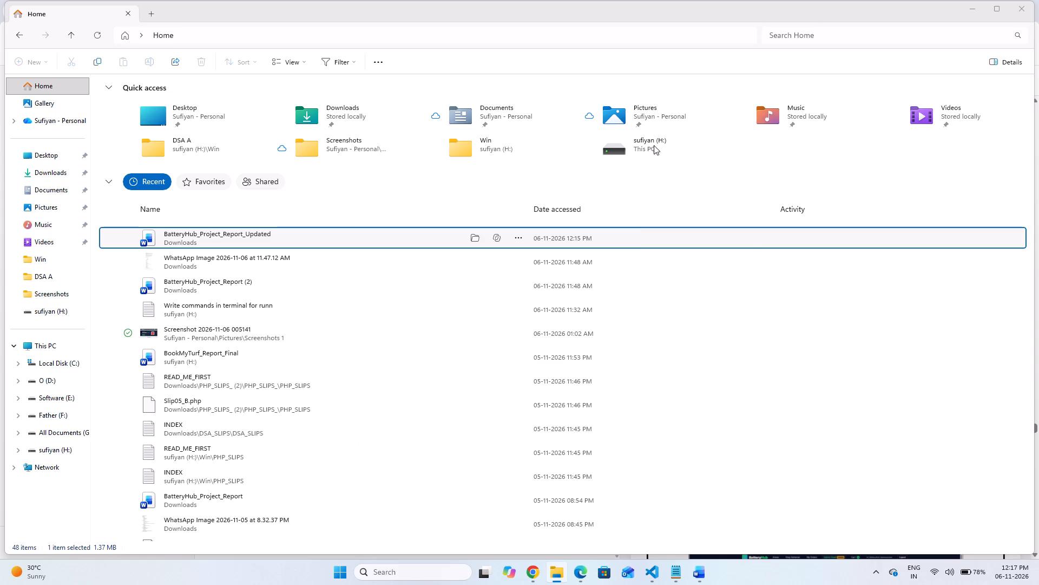
Minimize the open windows to reach the desktop and switch to Google Chrome.
left_click(977, 10)
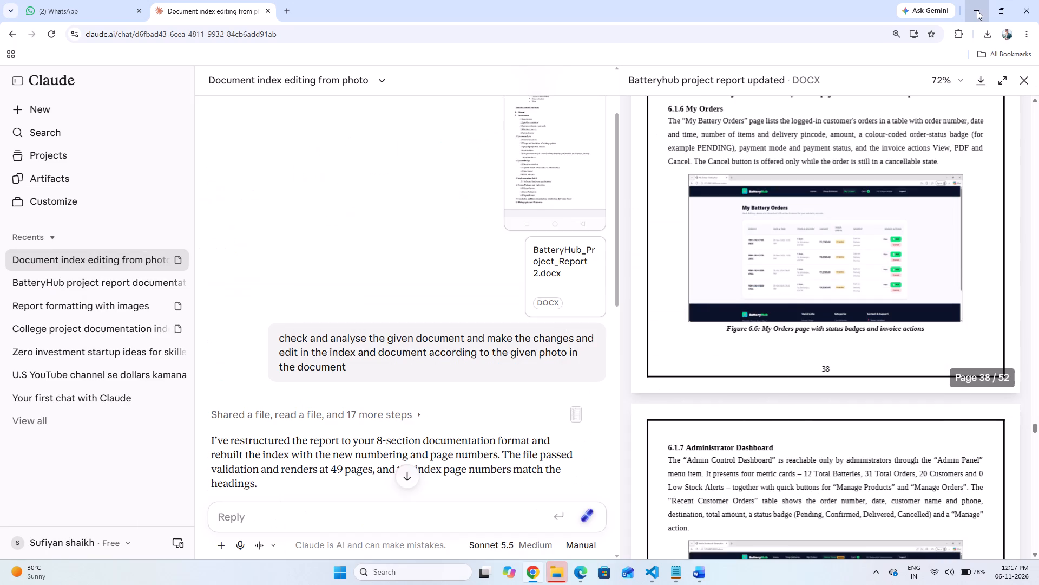
left_click(977, 10)
left_click(977, 10)
triple_click(977, 10)
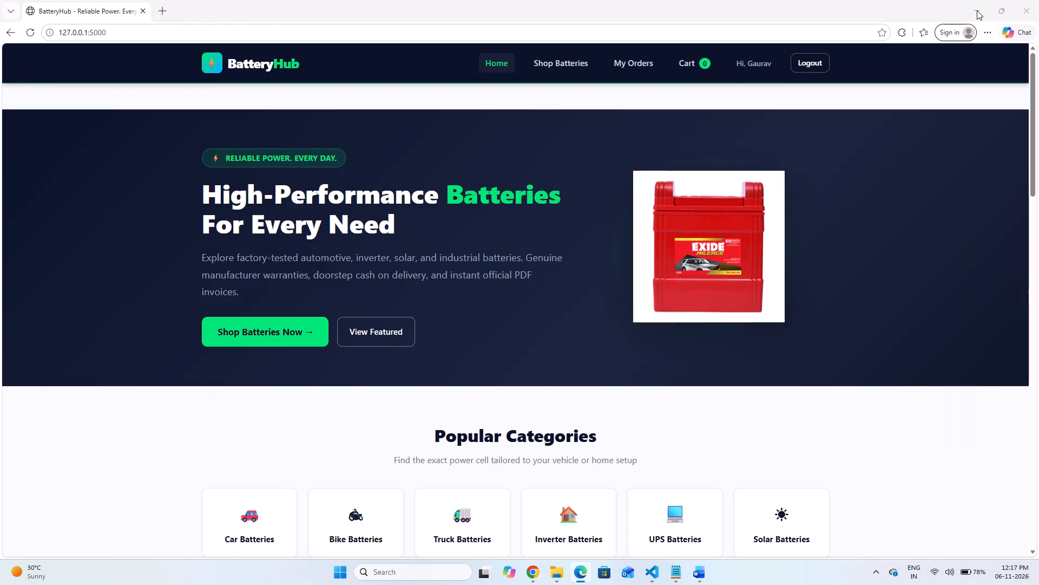
left_click(977, 10)
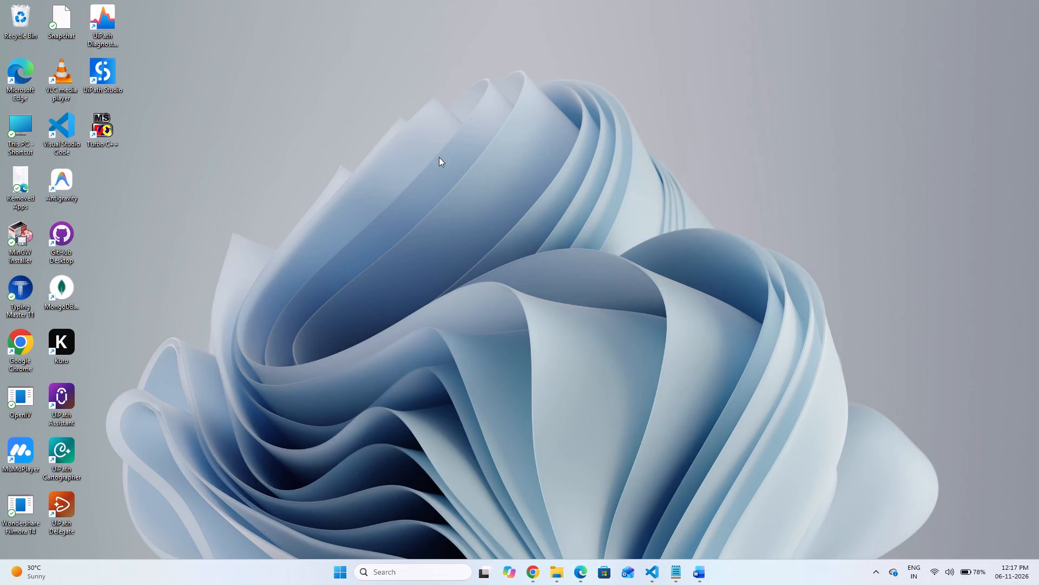
left_click(529, 577)
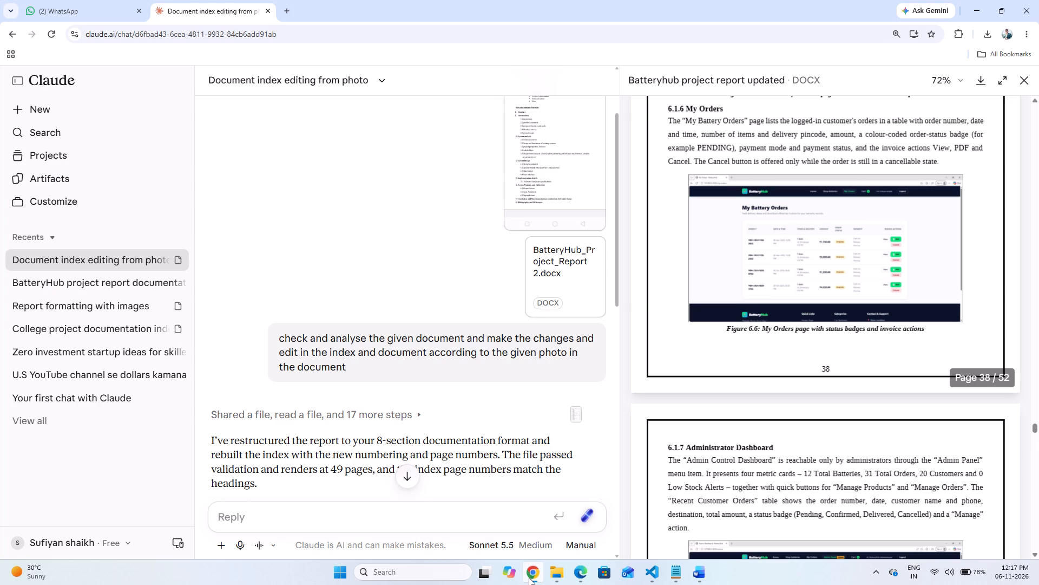
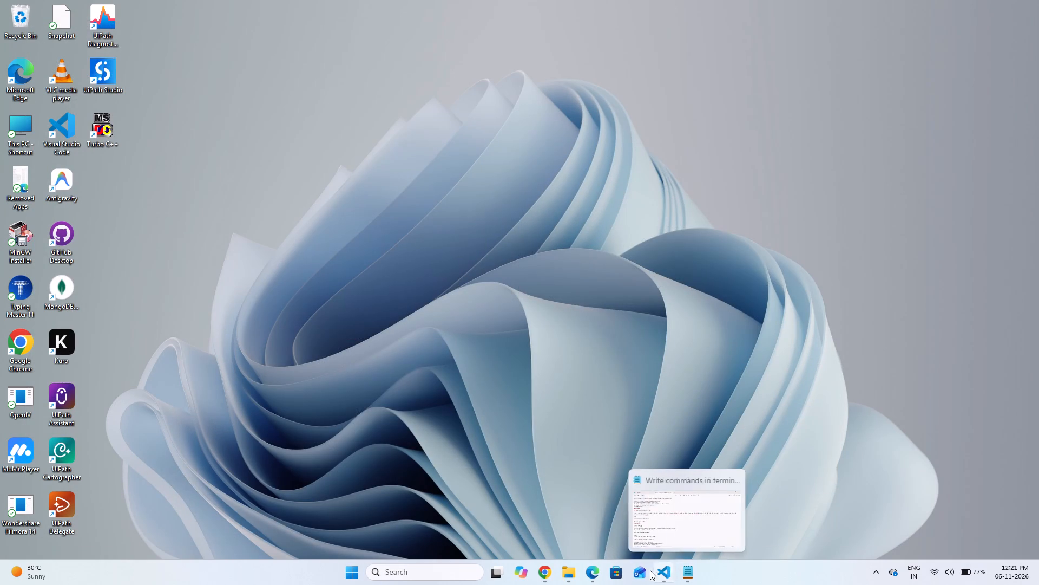
Bring up Visual Studio Code with the Battry Ecommerce project and its running app.py server, and close the editor.
left_click(672, 577)
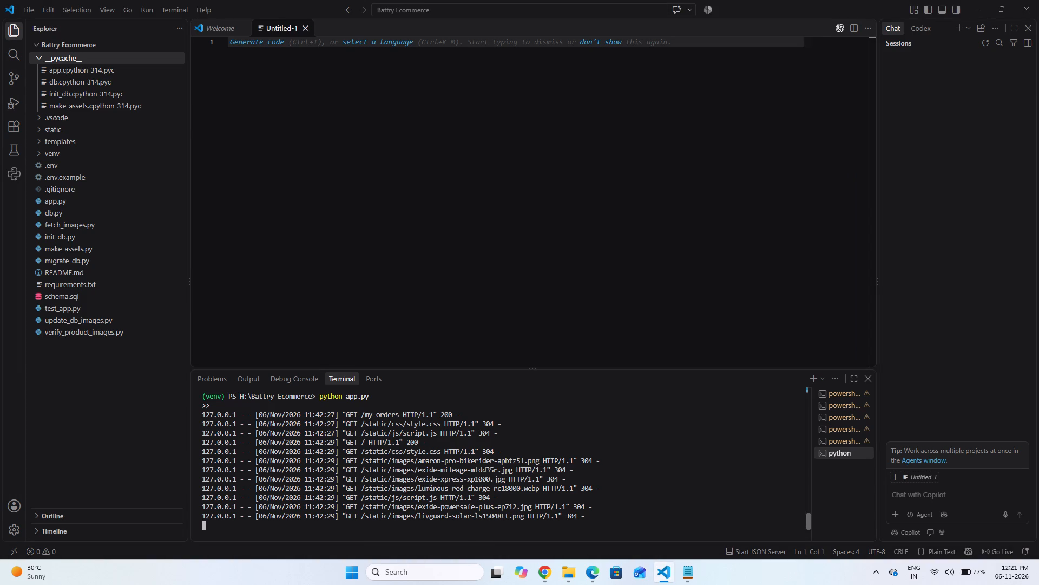
scroll(398, 492, "down", 1)
scroll(398, 492, "up", 1)
left_click(769, 0)
left_click(1034, 3)
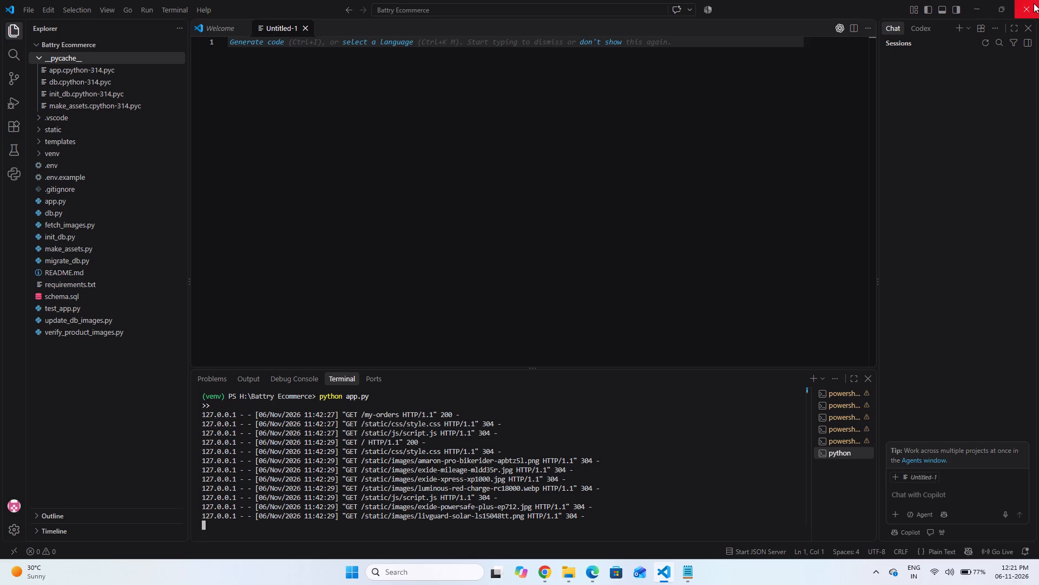
left_click(1034, 3)
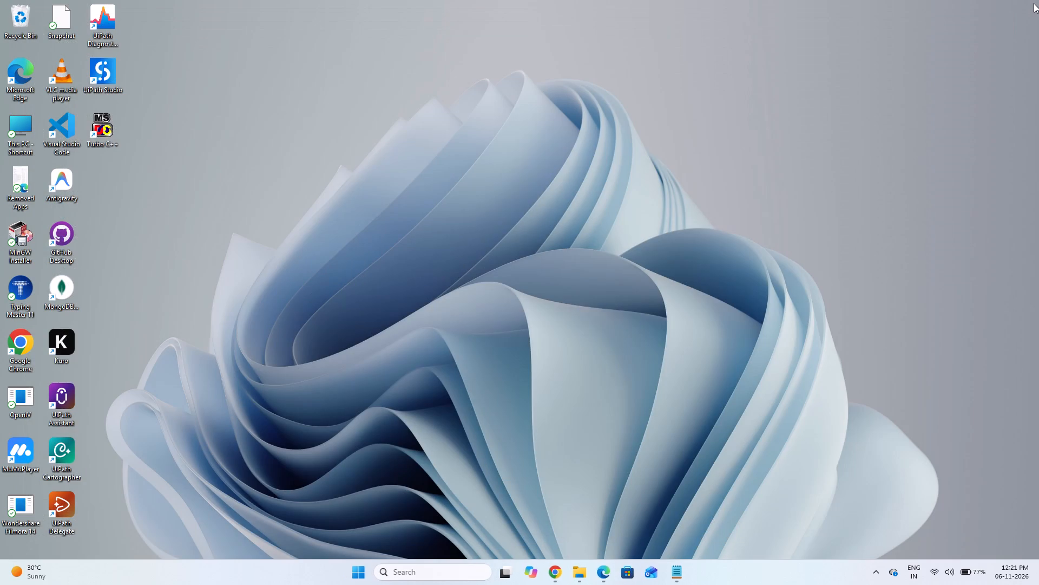
left_click(961, 382)
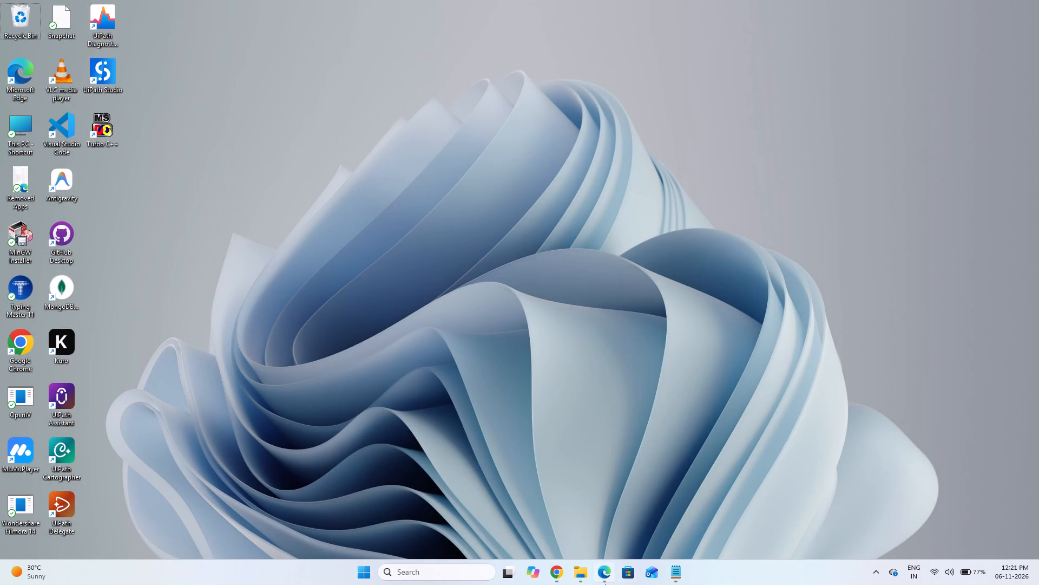